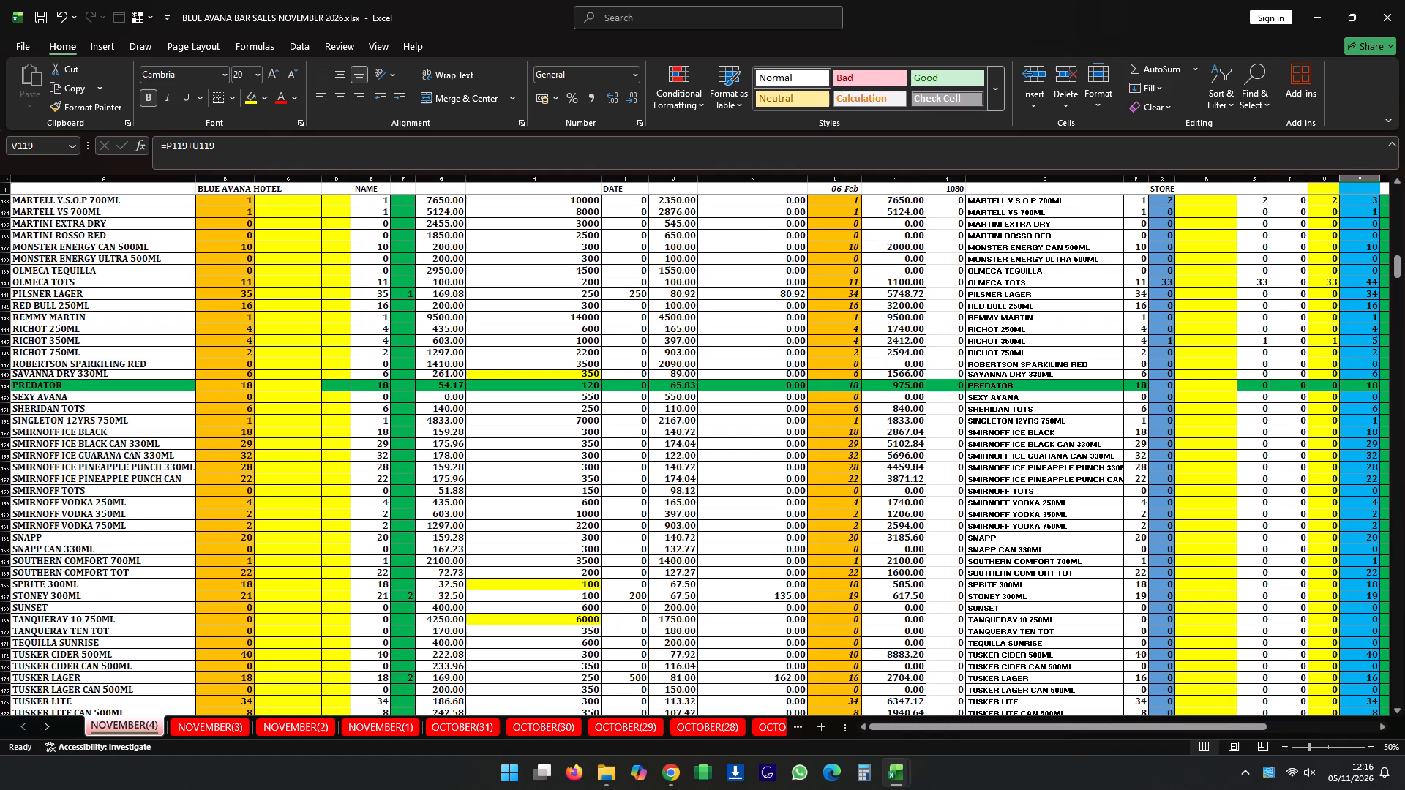
# Review the remaining-stock figures in the NOVEMBER(4) bar sales sheet down to the totals row.
pyautogui.scroll(-1, 1035, 605)
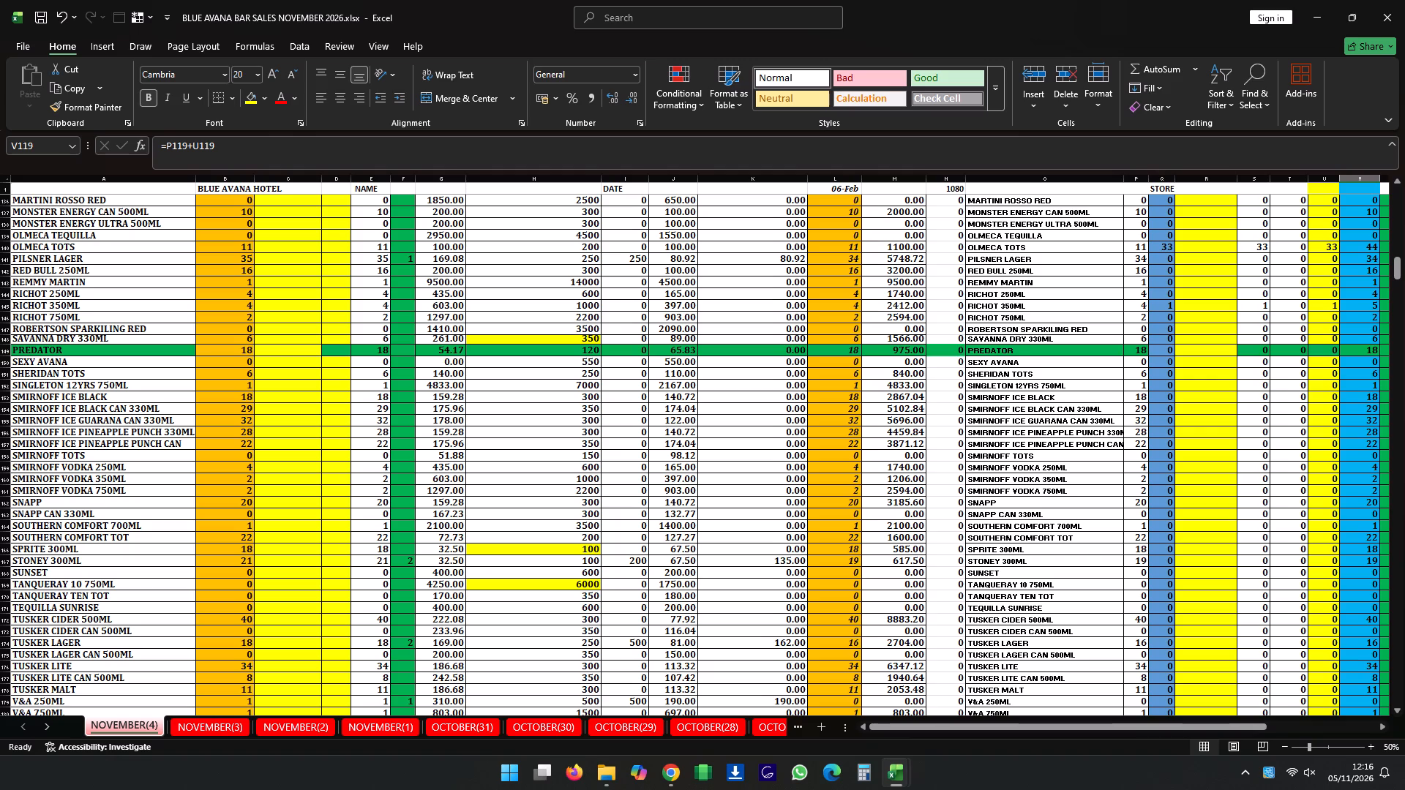
pyautogui.scroll(-1, 1153, 644)
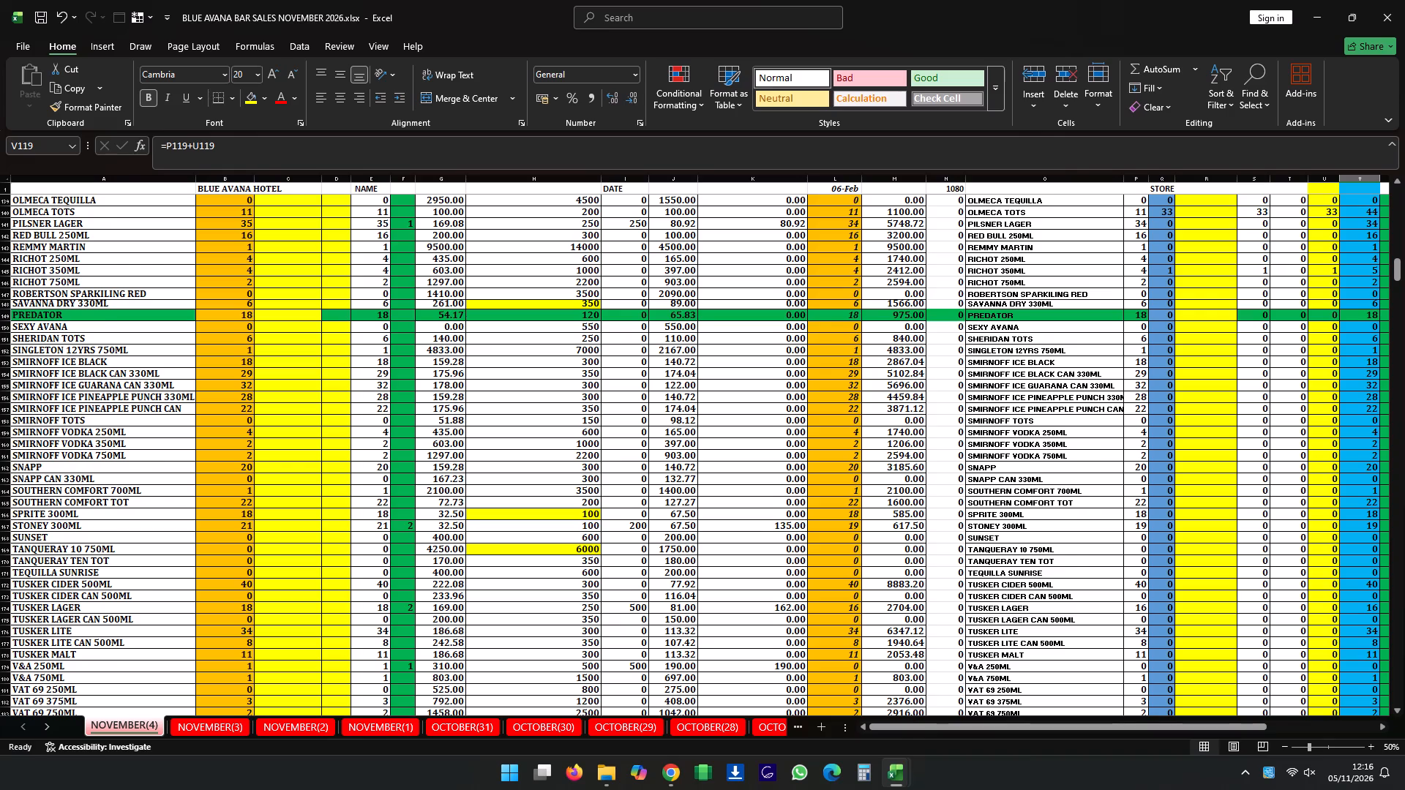
pyautogui.scroll(-1, 1153, 644)
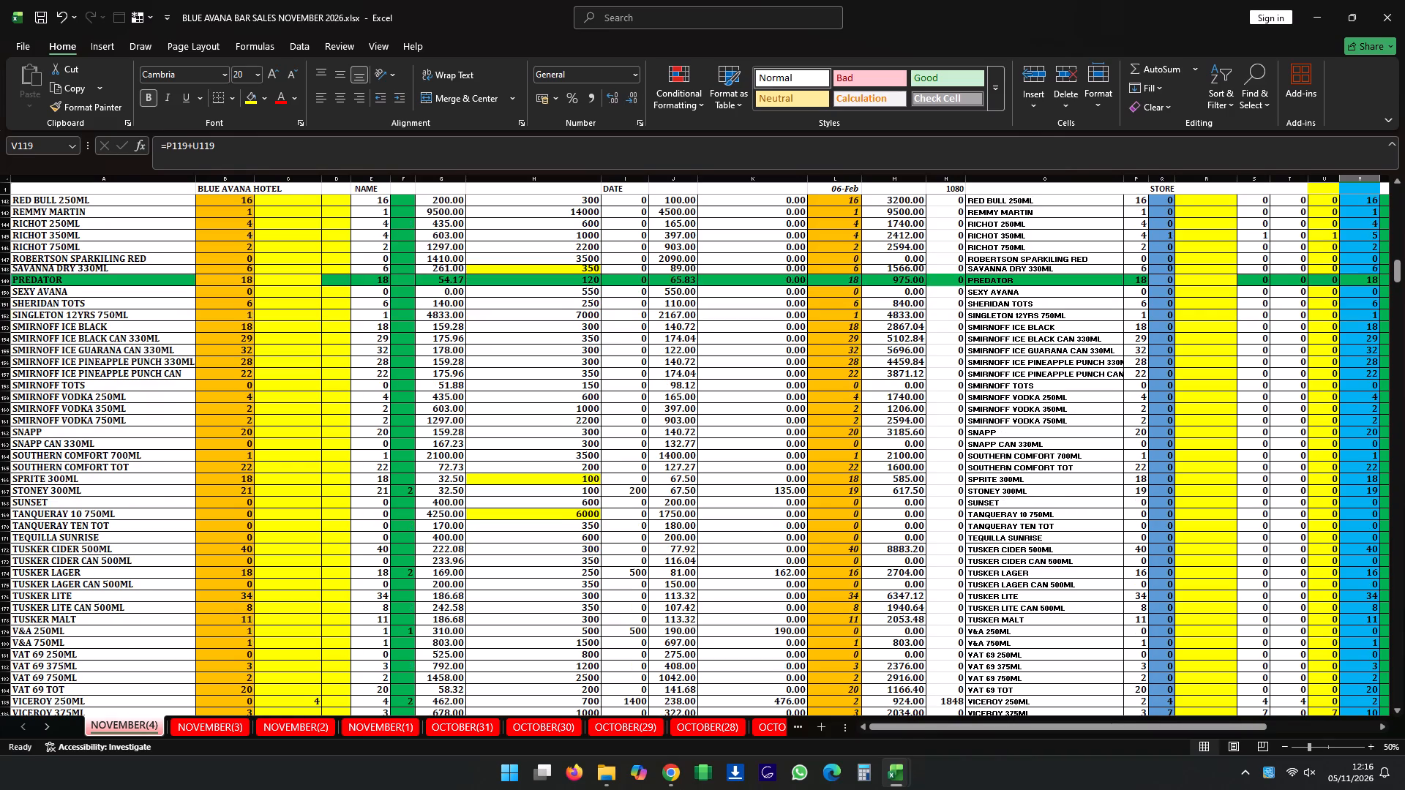
pyautogui.scroll(-1, 1153, 644)
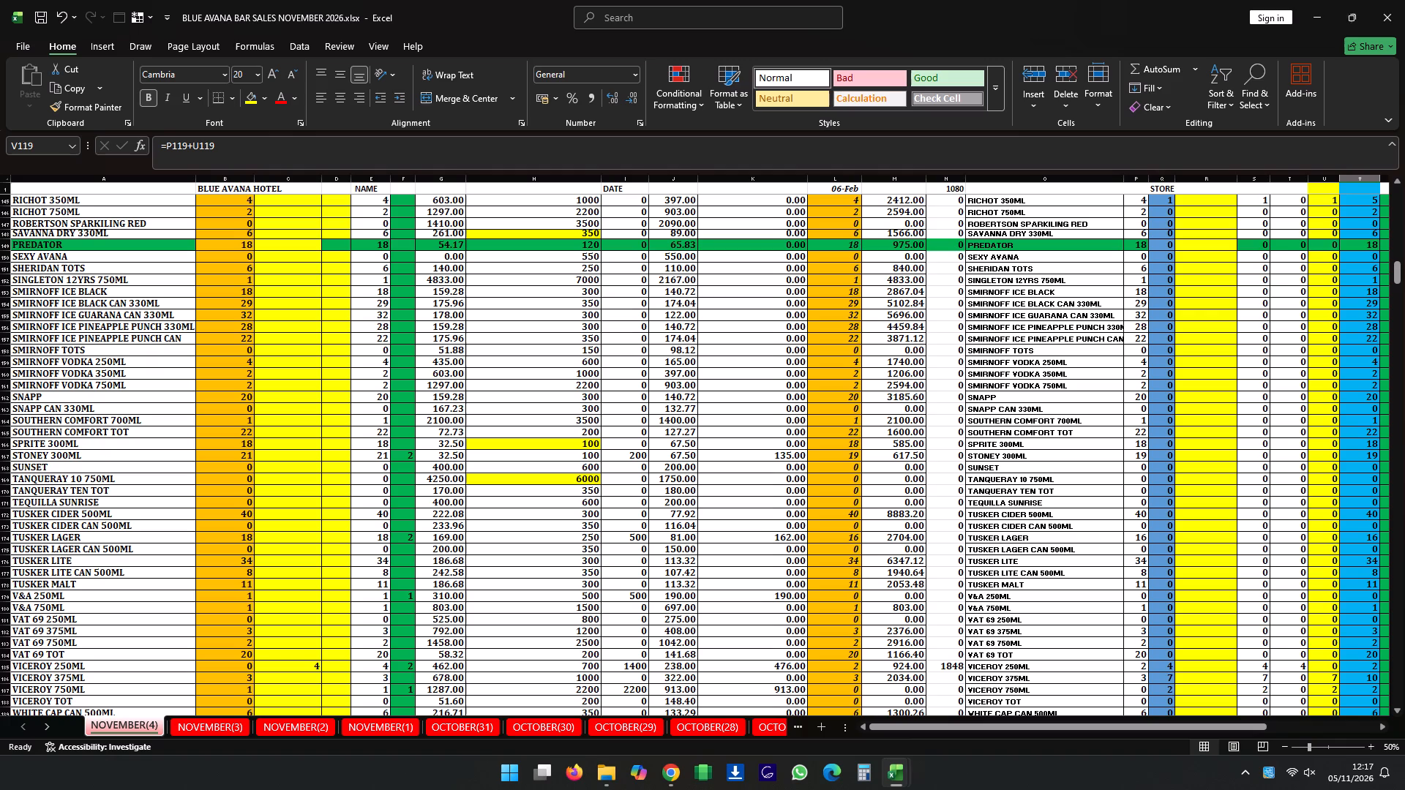
pyautogui.click(825, 680)
pyautogui.scroll(-2, 847, 661)
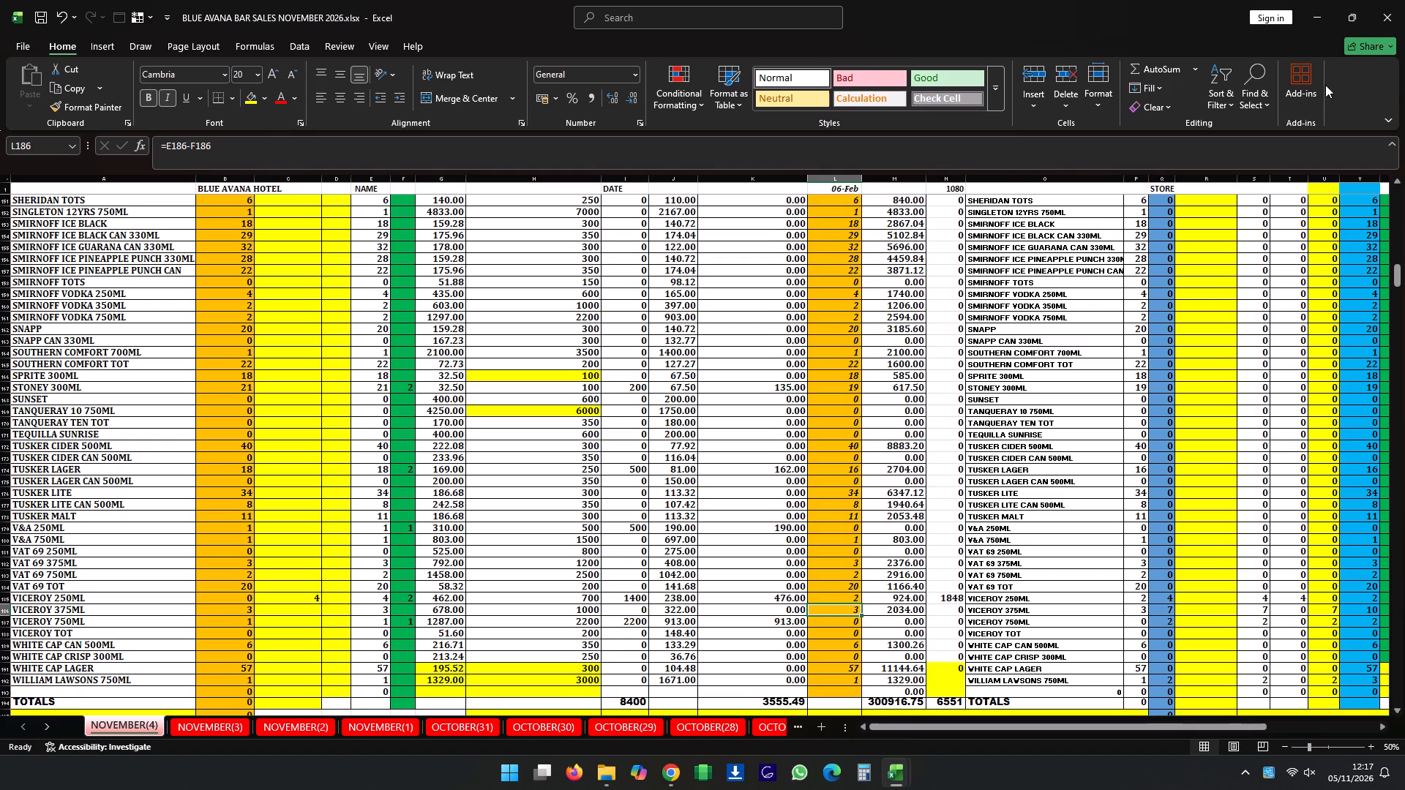
# Open the STOCK REQUISITION workbook from the desktop, minimizing the windows that cover it.
pyautogui.click(1308, 7)
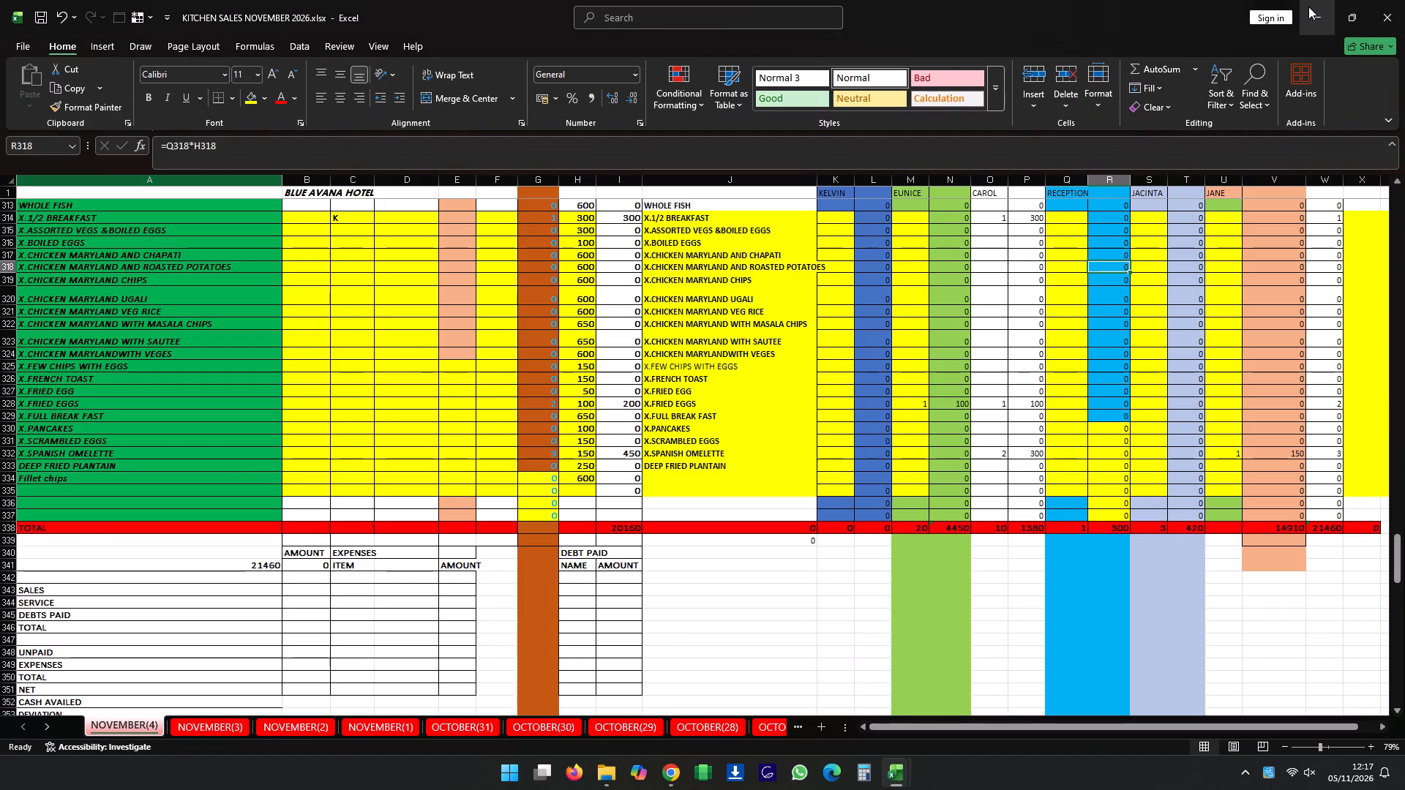
pyautogui.click(1310, 7)
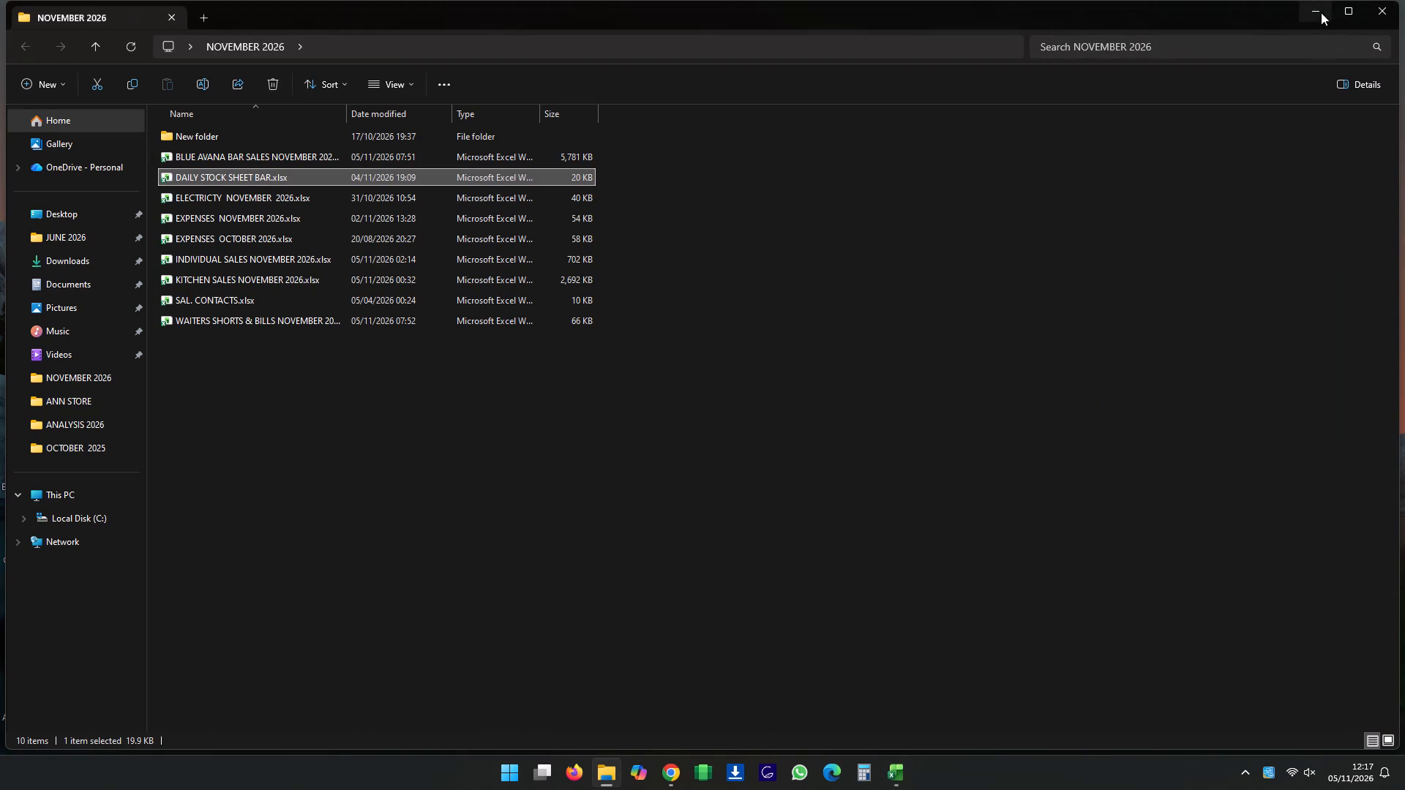
pyautogui.click(1321, 12)
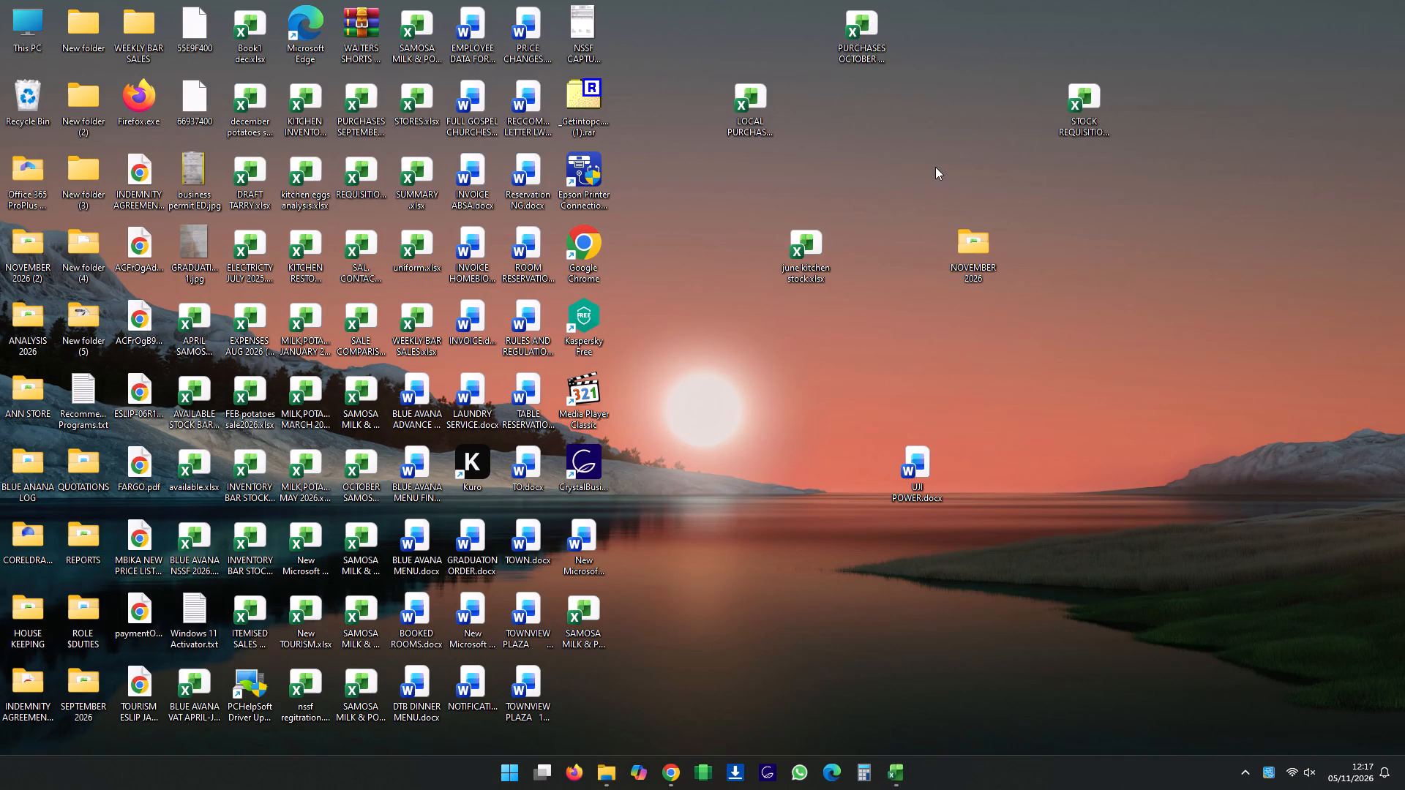
pyautogui.doubleClick(1090, 102)
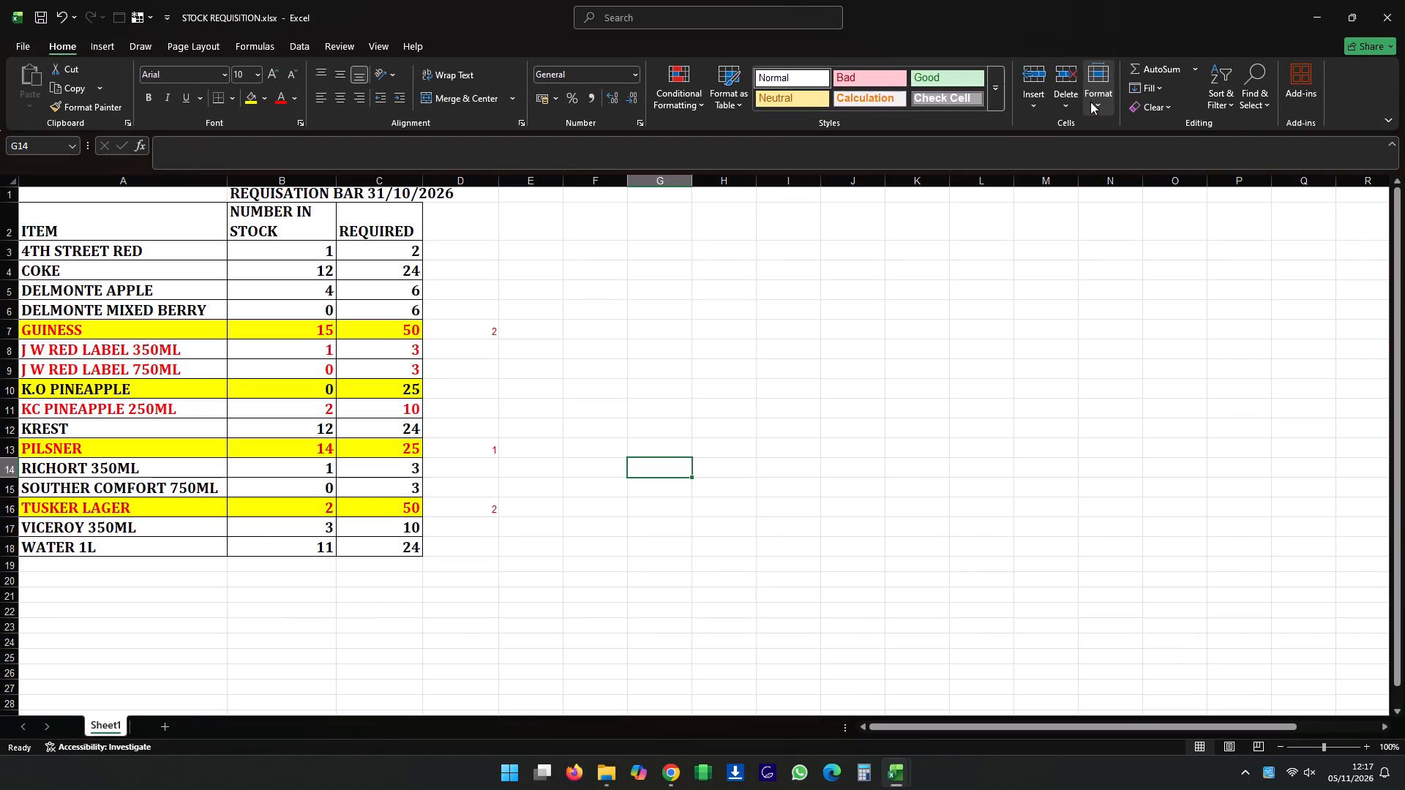
# Change the date in the bar requisition title in cell B1 to 05/11/2026.
pyautogui.click(258, 195)
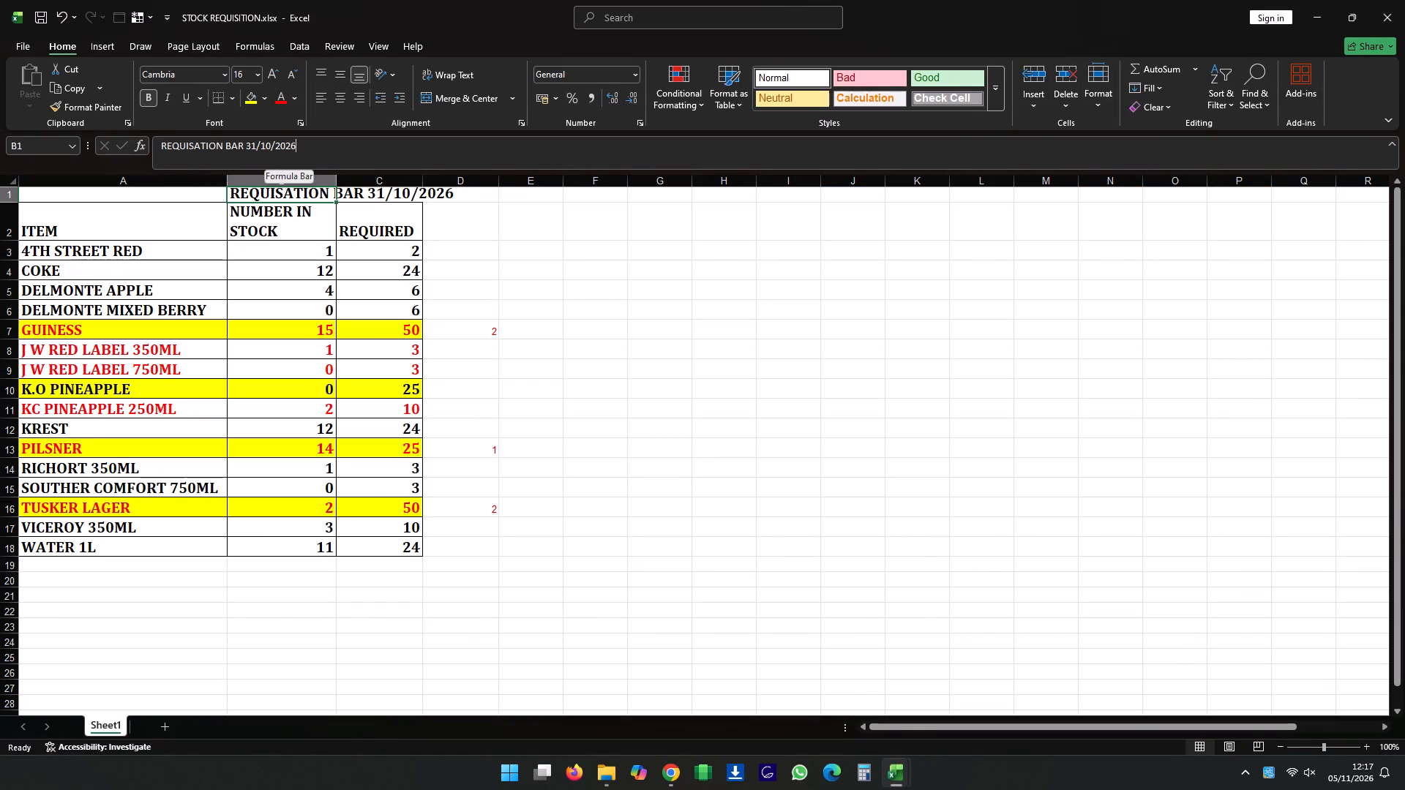
pyautogui.click(269, 146)
pyautogui.press('BackSpace')
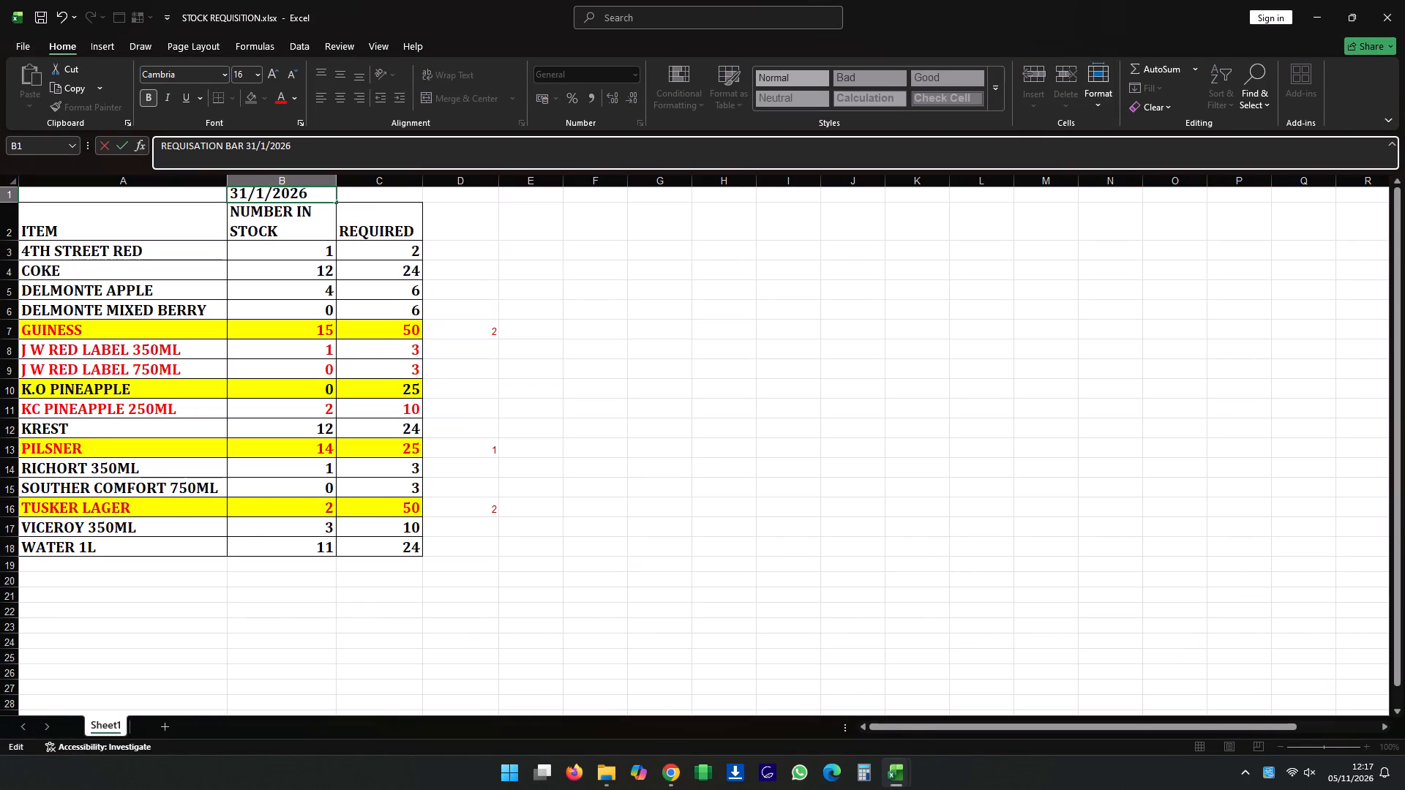
pyautogui.press('1')
pyautogui.press('Left')
pyautogui.press('Left')
pyautogui.press('Left')
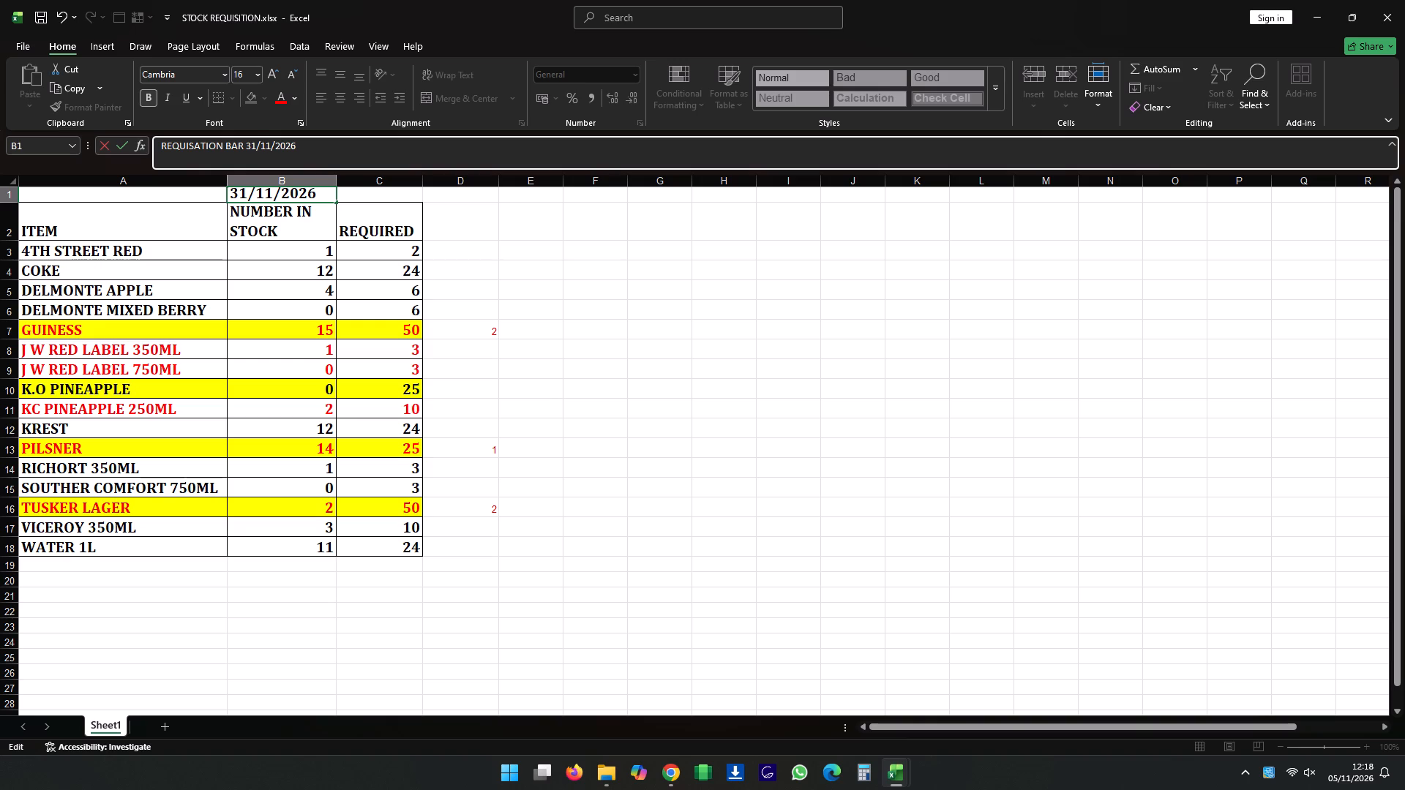
pyautogui.press('BackSpace')
pyautogui.press('BackSpace')
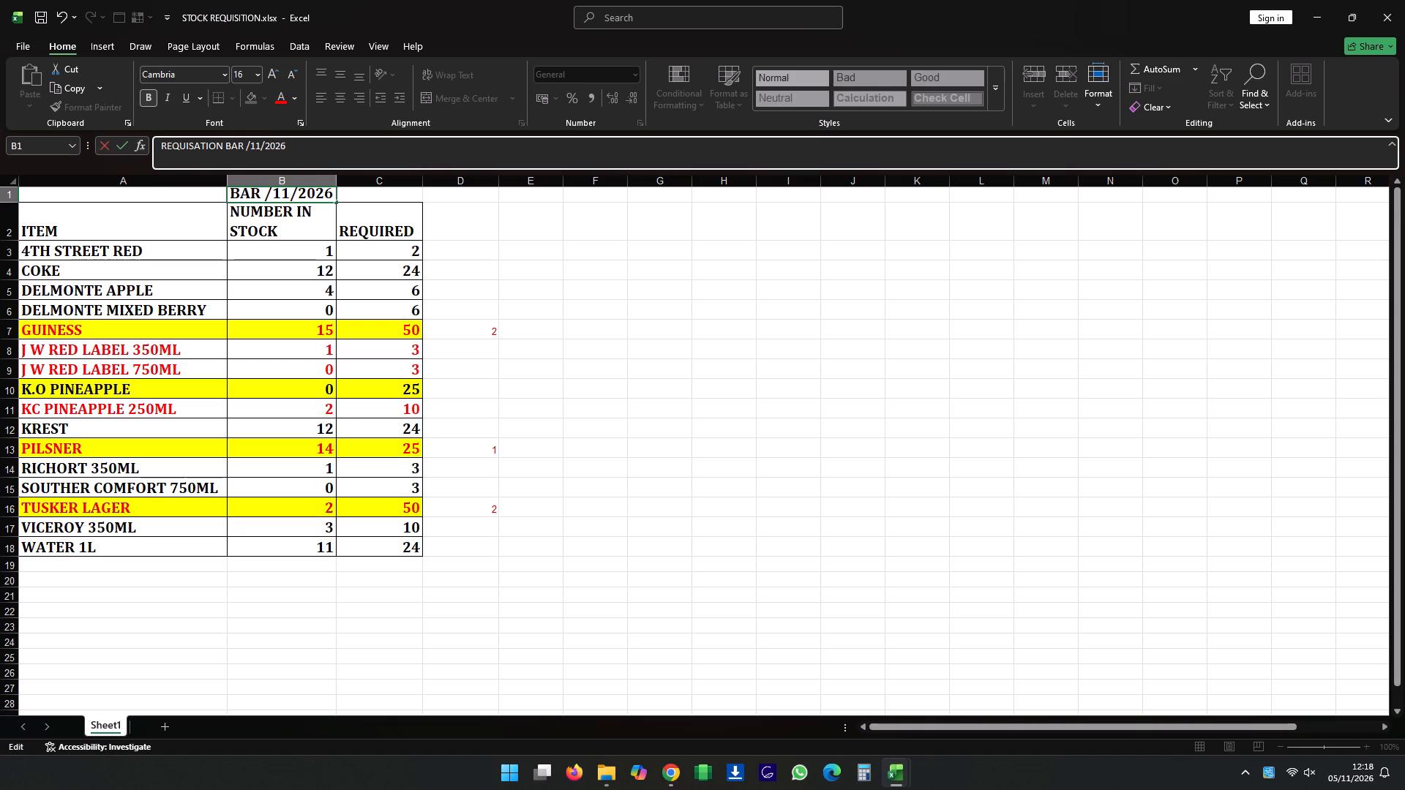
pyautogui.write('05')
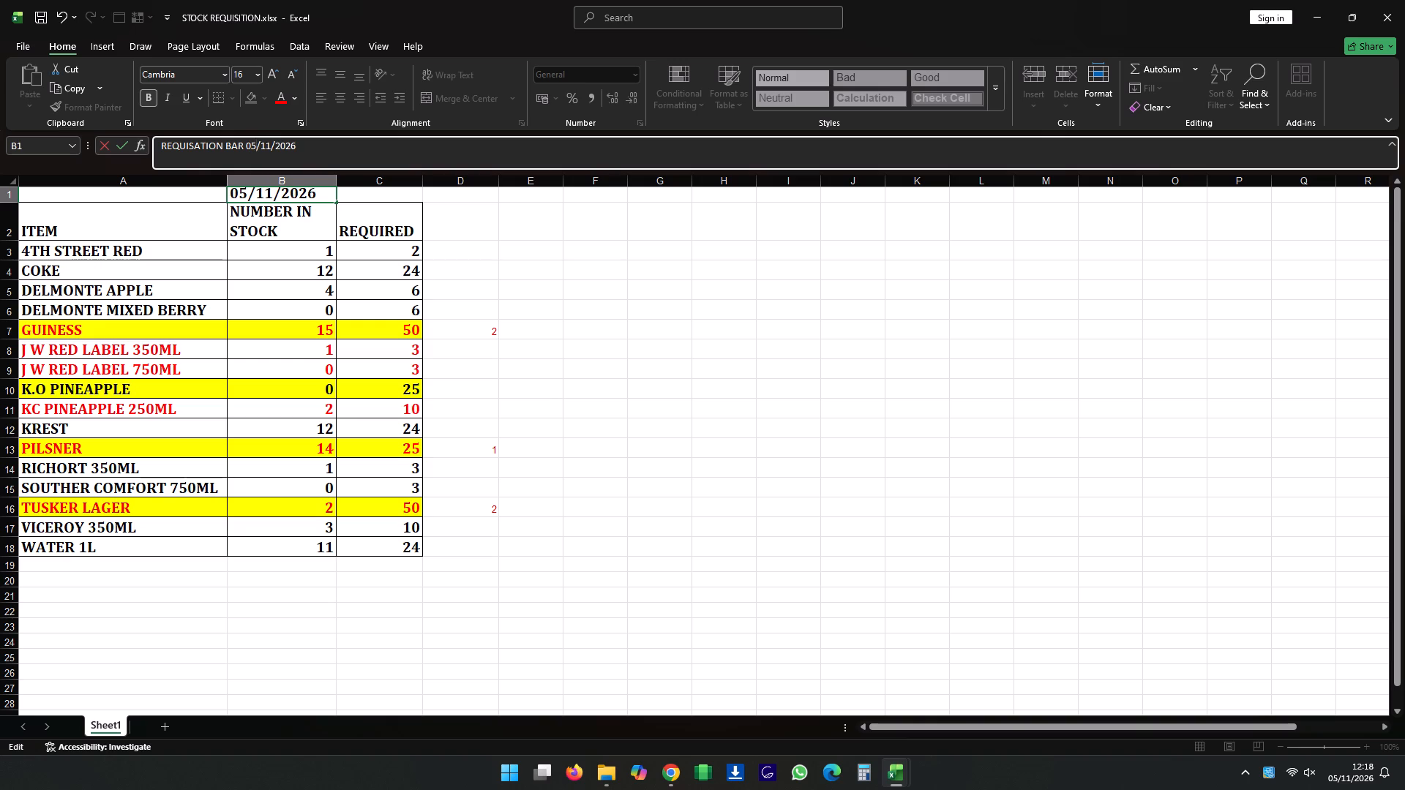
pyautogui.click(264, 300)
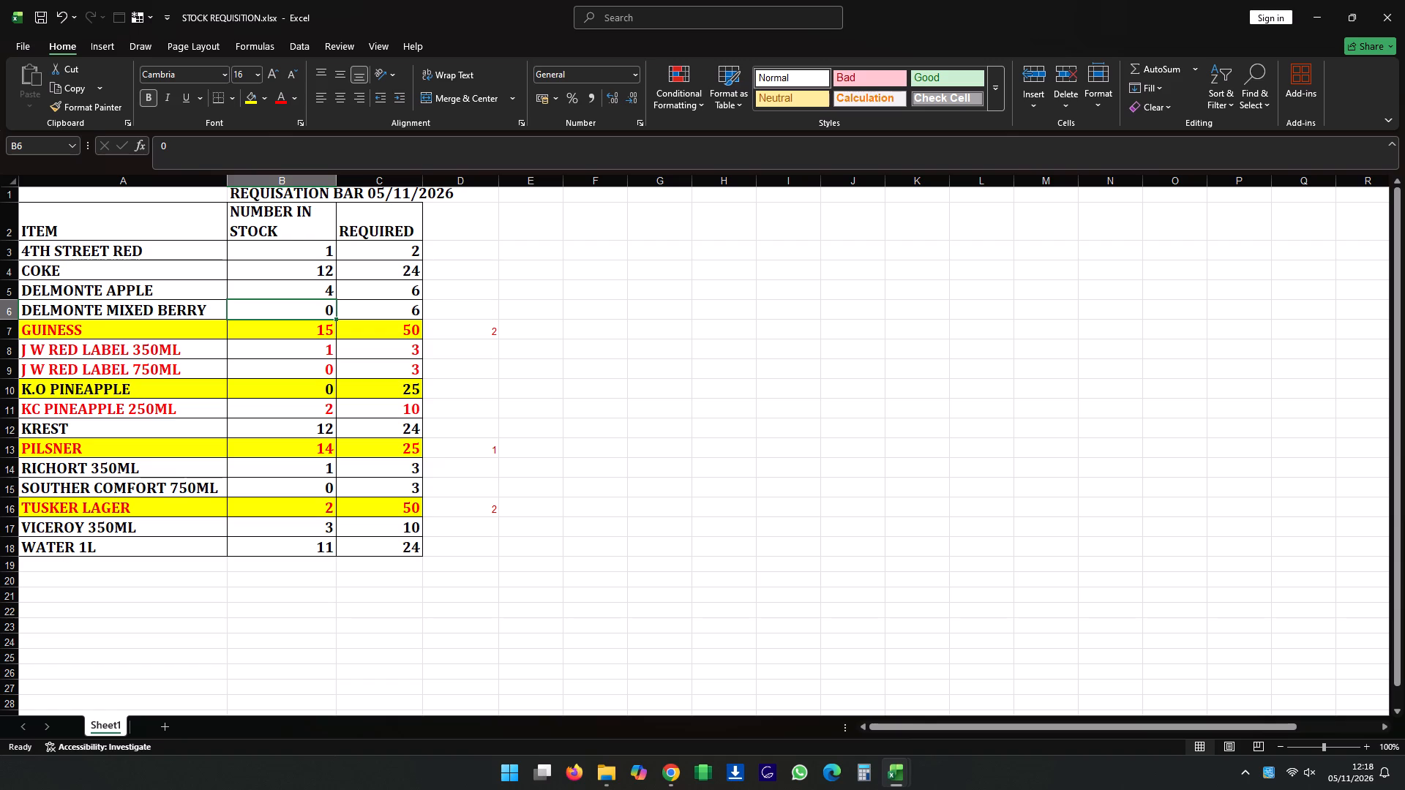
# Replace the first item, 4TH STREET RED, with BALOZI, entering 27 in stock and 25 required.
pyautogui.click(91, 246)
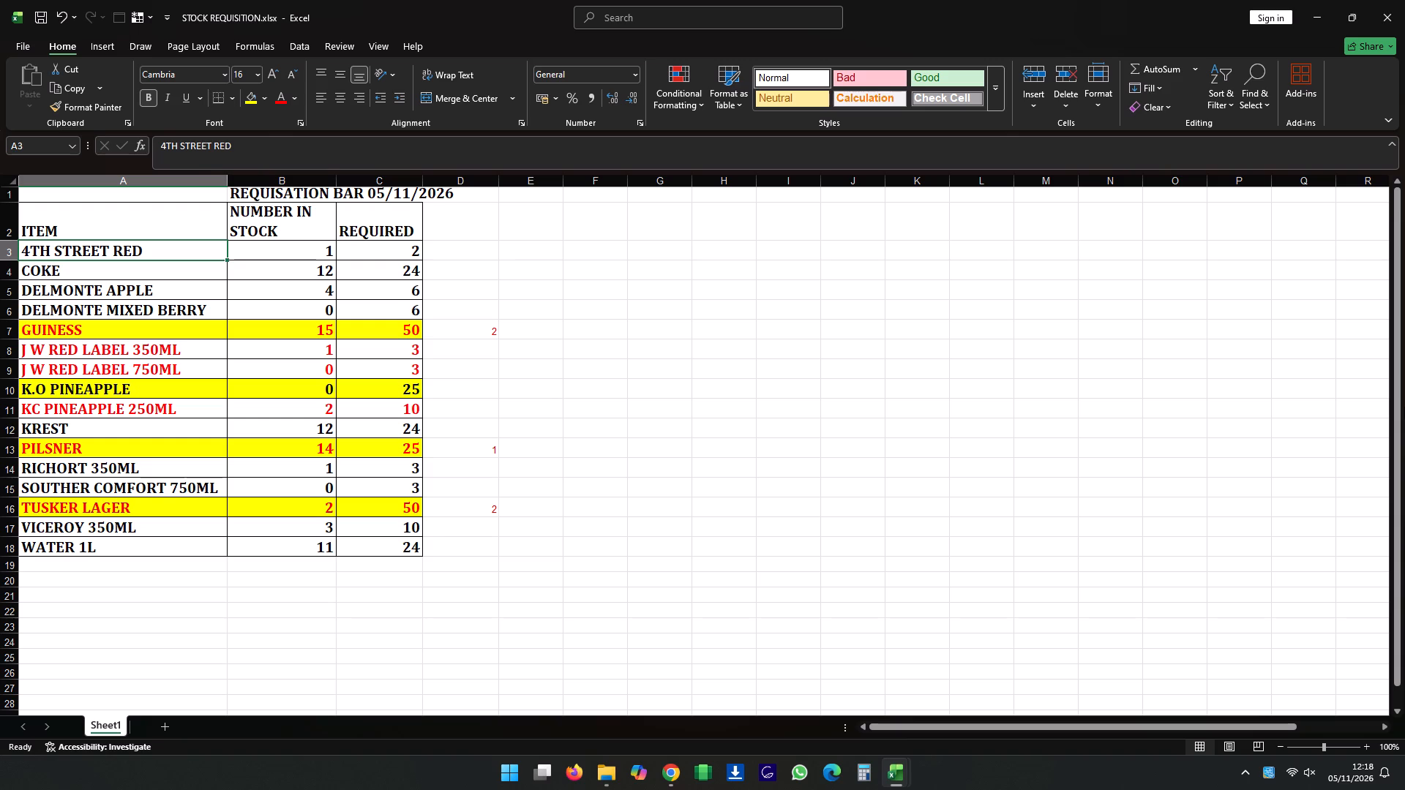
pyautogui.write('BA')
pyautogui.write('LOZI')
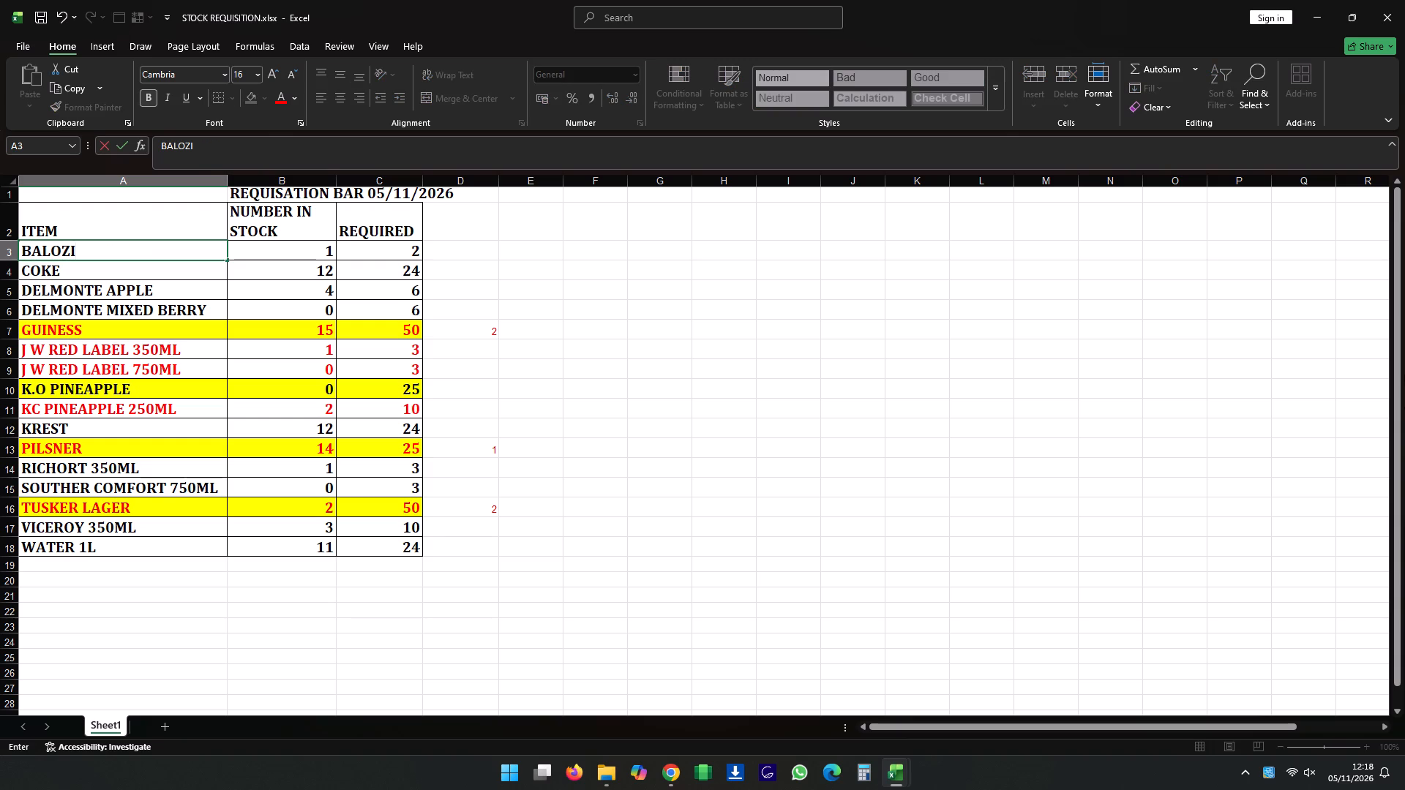
pyautogui.click(310, 249)
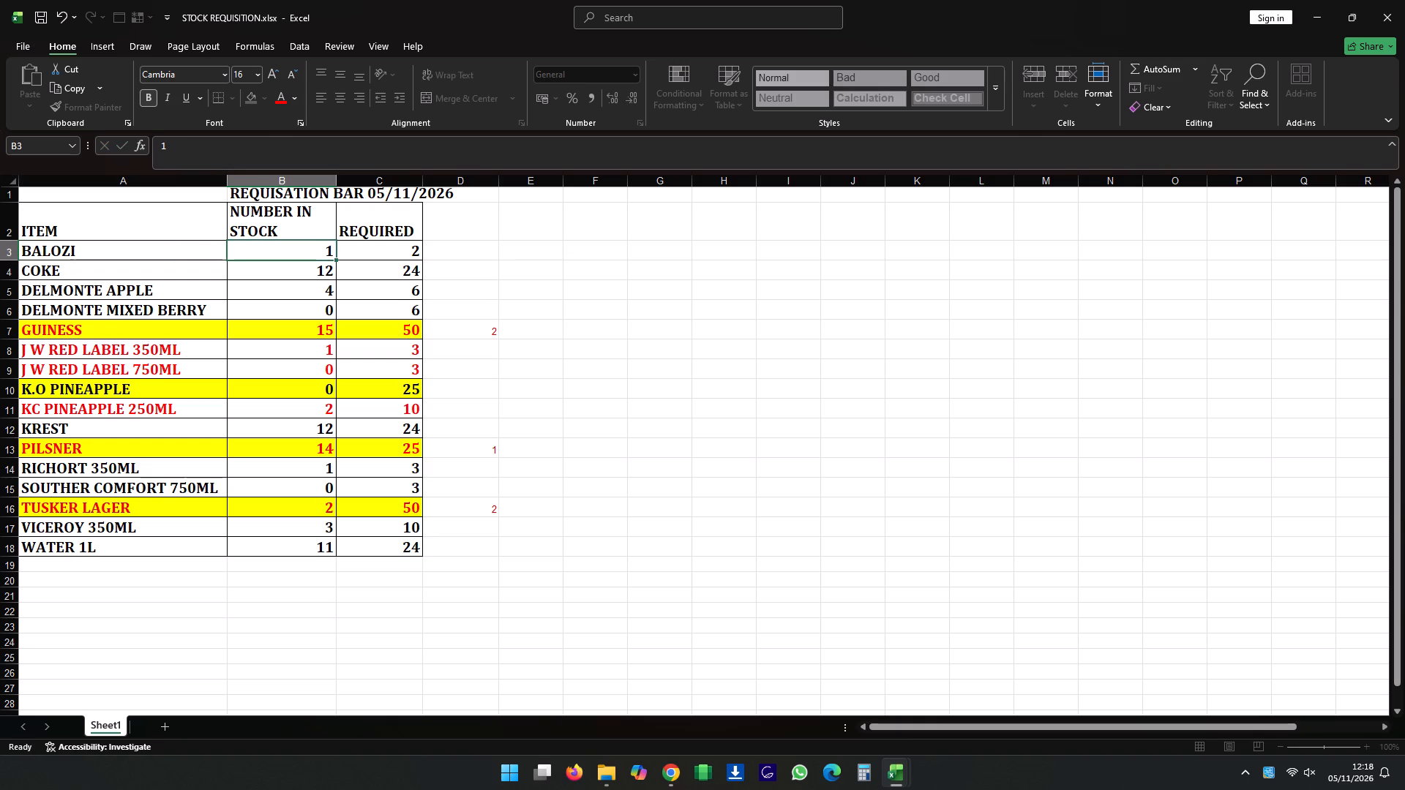
pyautogui.write('27')
pyautogui.press('Right')
pyautogui.write('25')
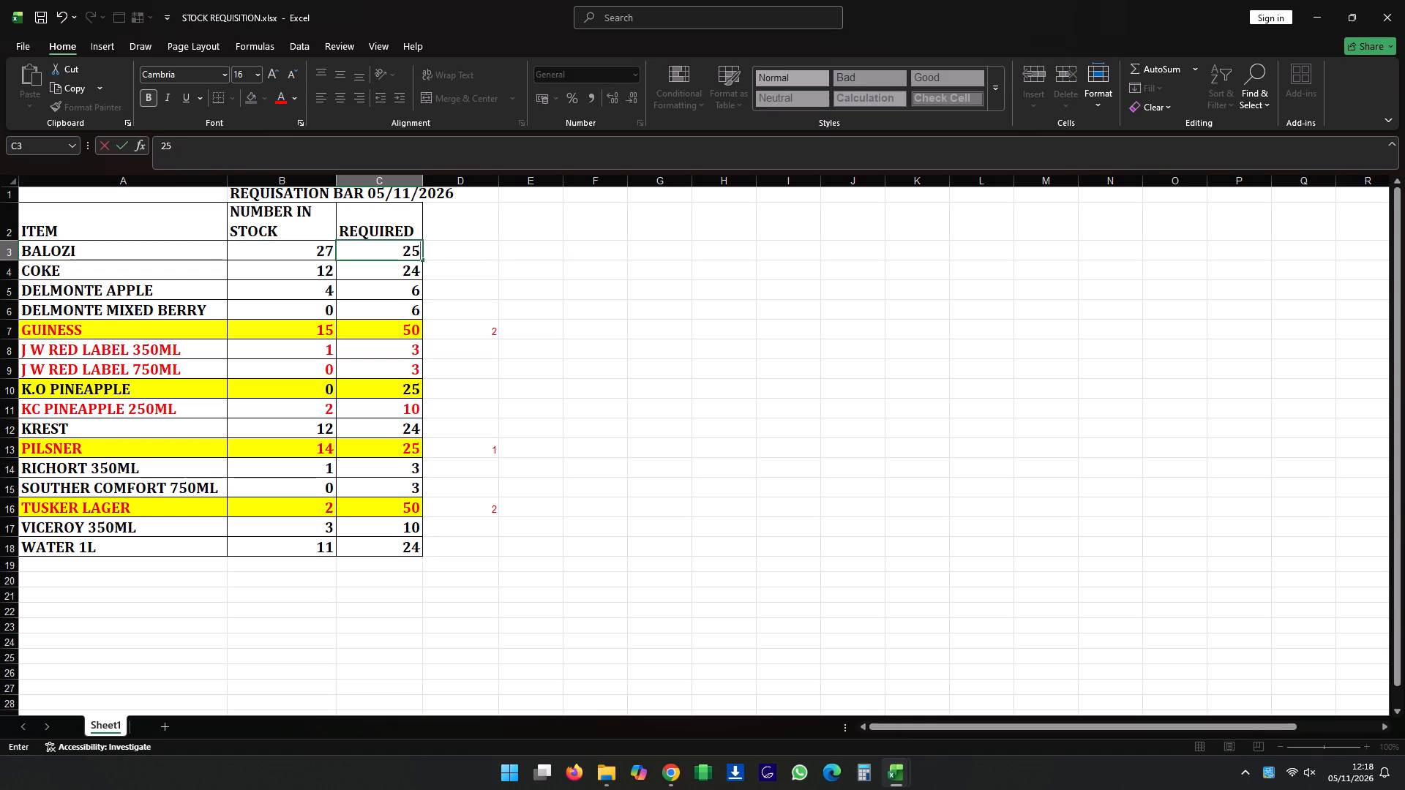
# Set the number in stock for COKE to 24.
pyautogui.click(302, 268)
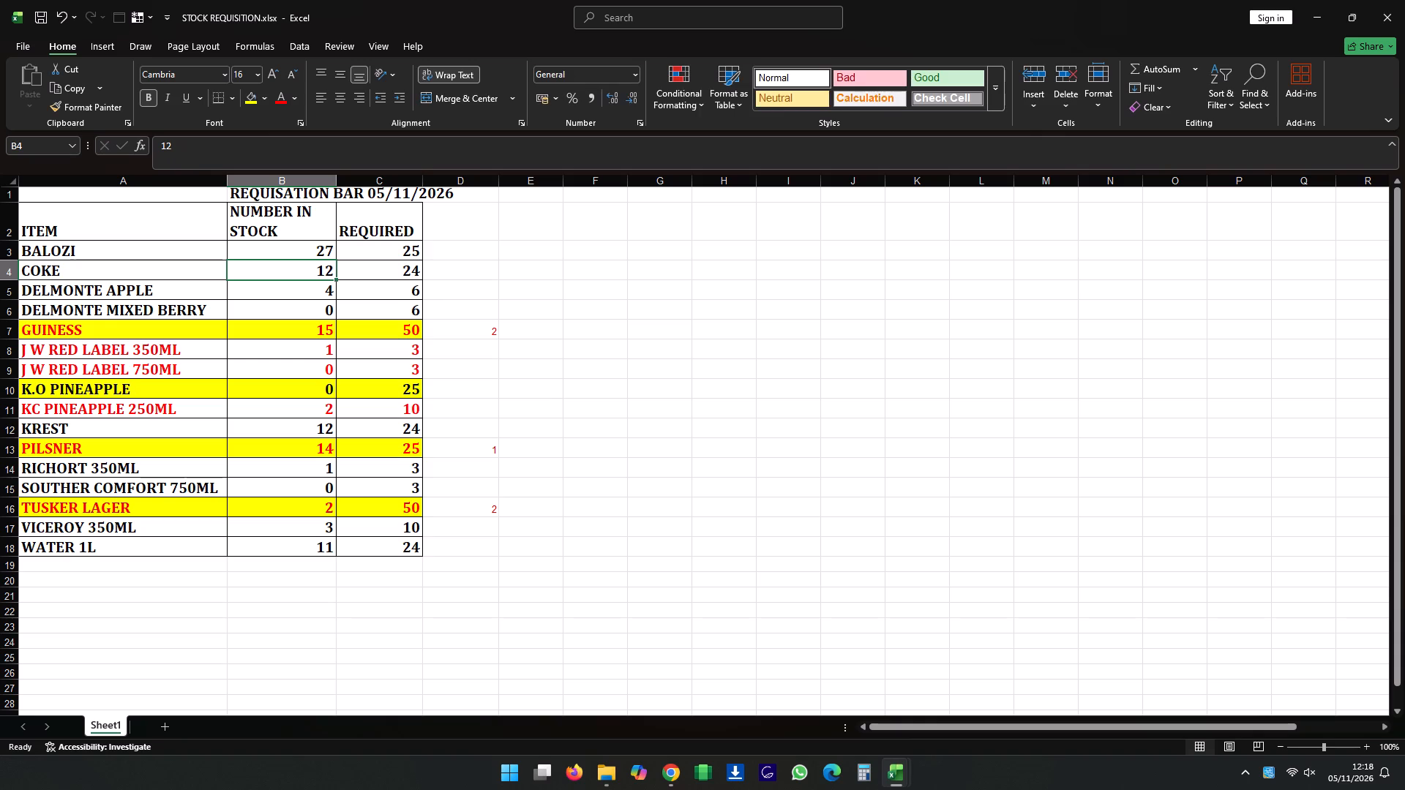
pyautogui.write('24')
pyautogui.press('Right')
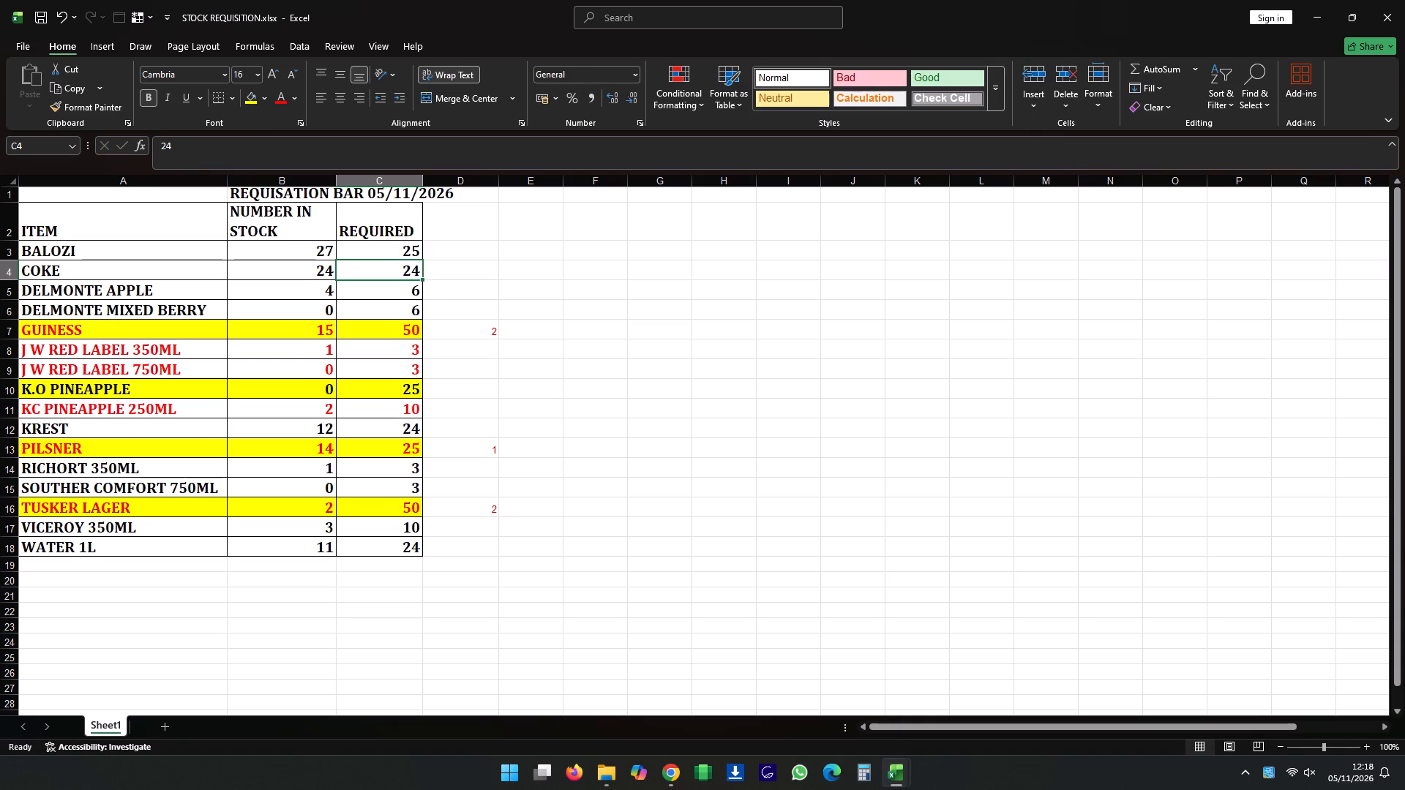
# Rename the DELMONTE APPLE item in row 5 as DELMONTE MANGO.
pyautogui.click(44, 303)
pyautogui.click(47, 284)
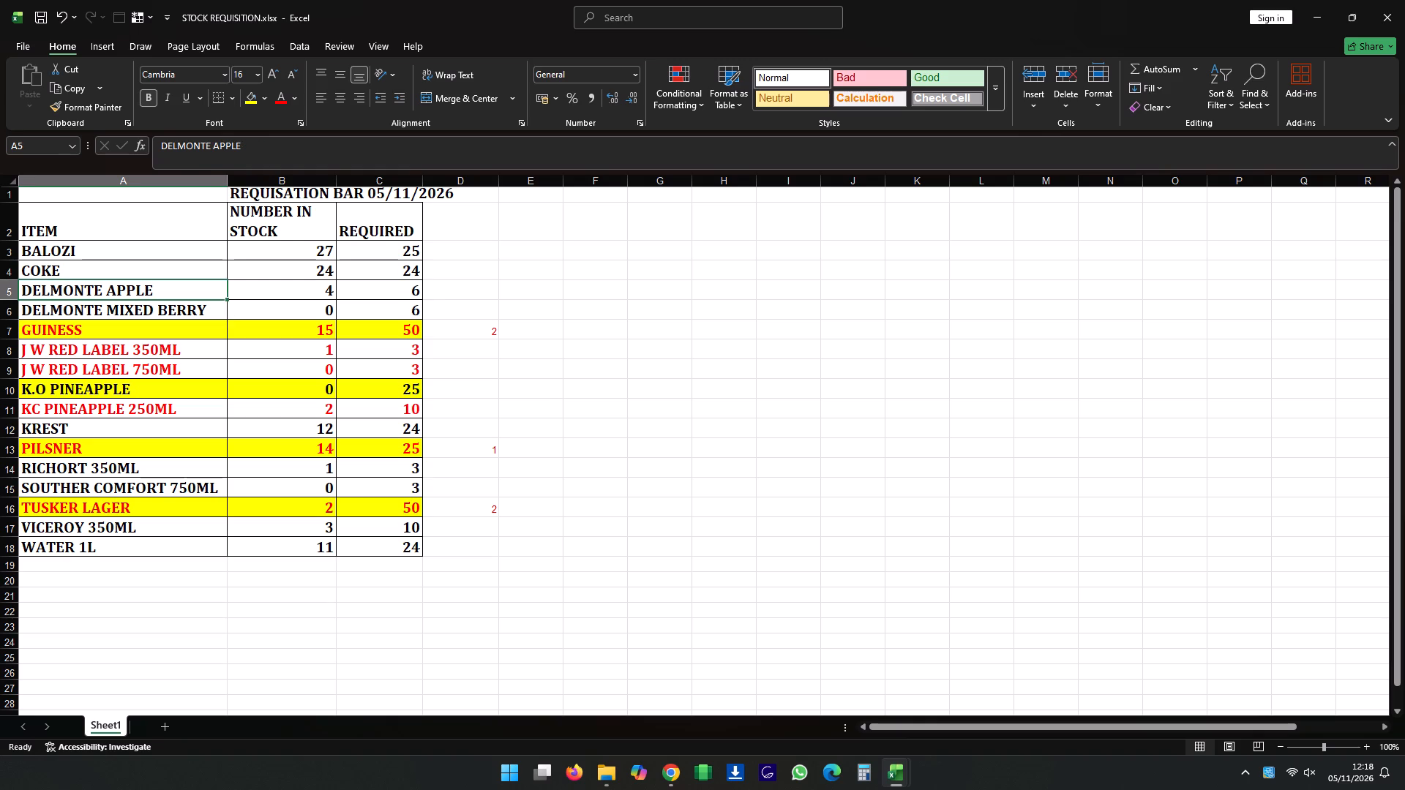
pyautogui.click(254, 148)
pyautogui.press('BackSpace')
pyautogui.press('BackSpace')
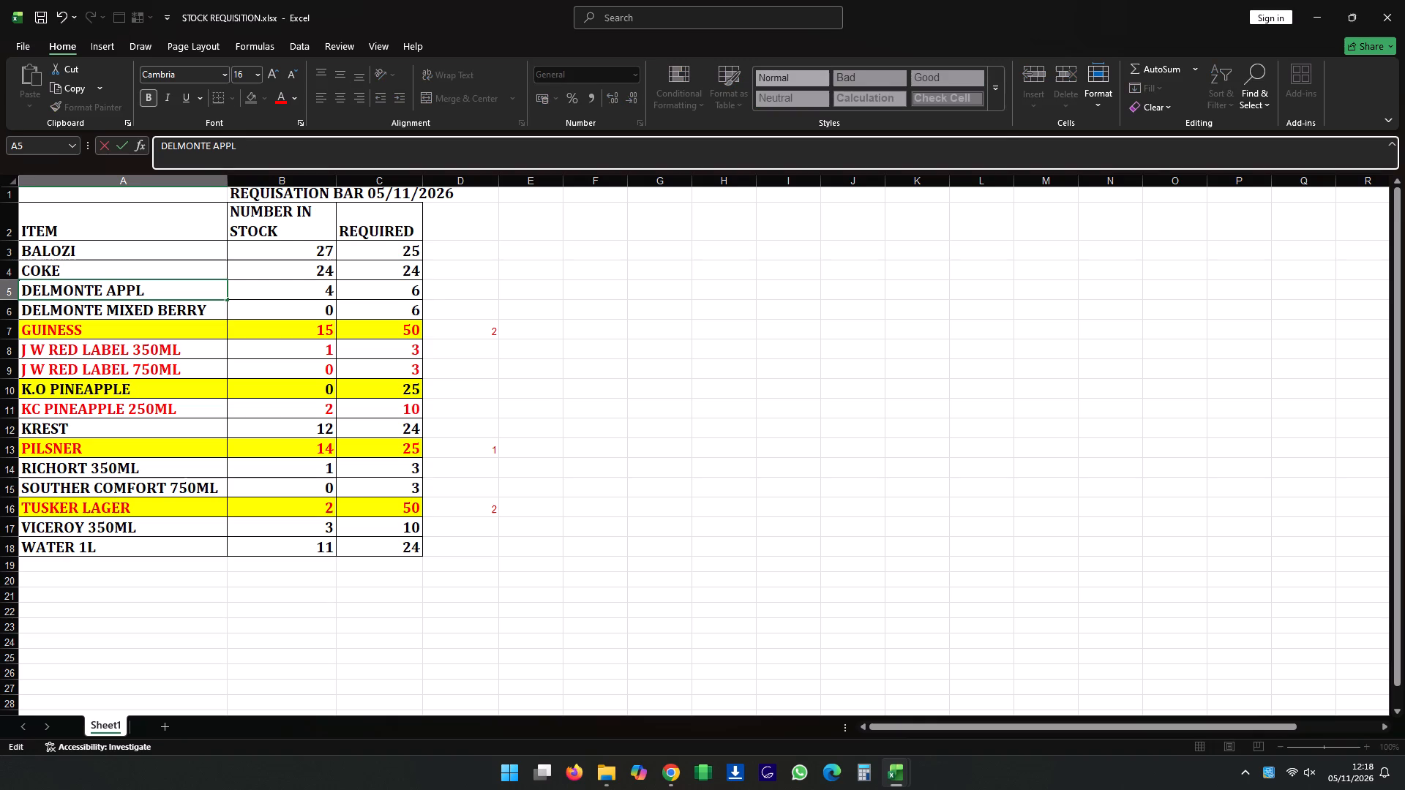
pyautogui.press('BackSpace')
pyautogui.press('BackSpace')
pyautogui.press('BackSpace')
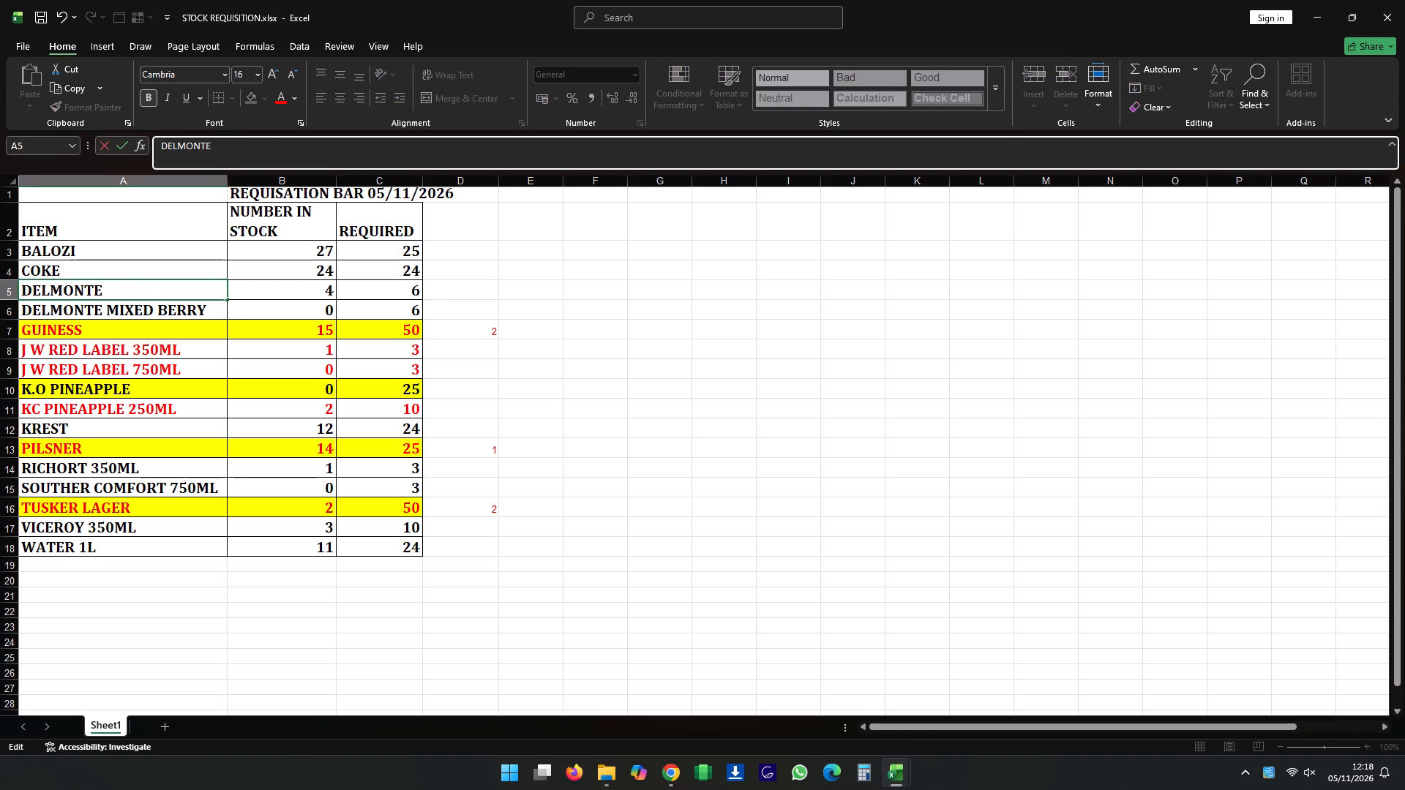
pyautogui.write('MANG')
pyautogui.press('o')
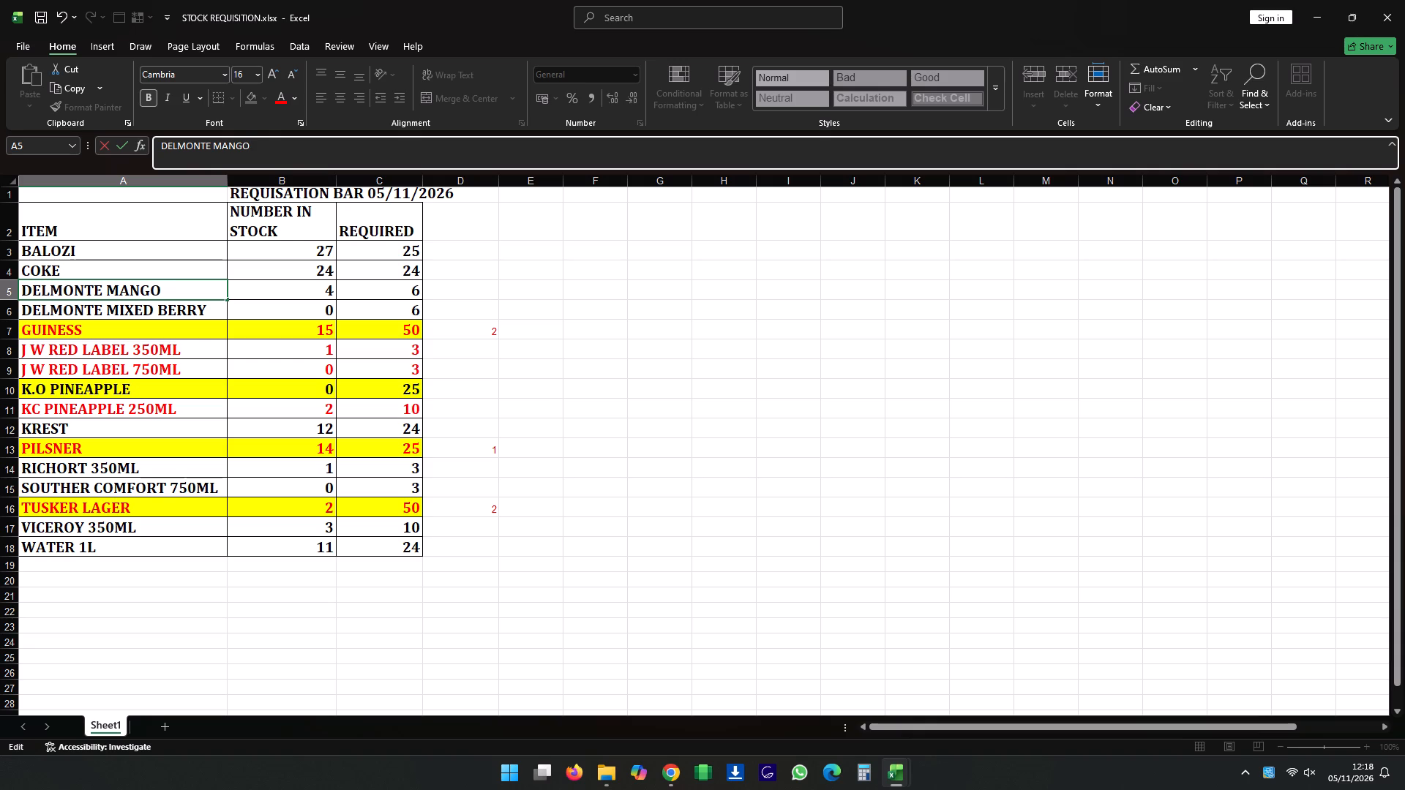
# Set the number in stock to 2 for DELMONTE MANGO and 5 for DELMONTE MIXED BERRY.
pyautogui.click(300, 282)
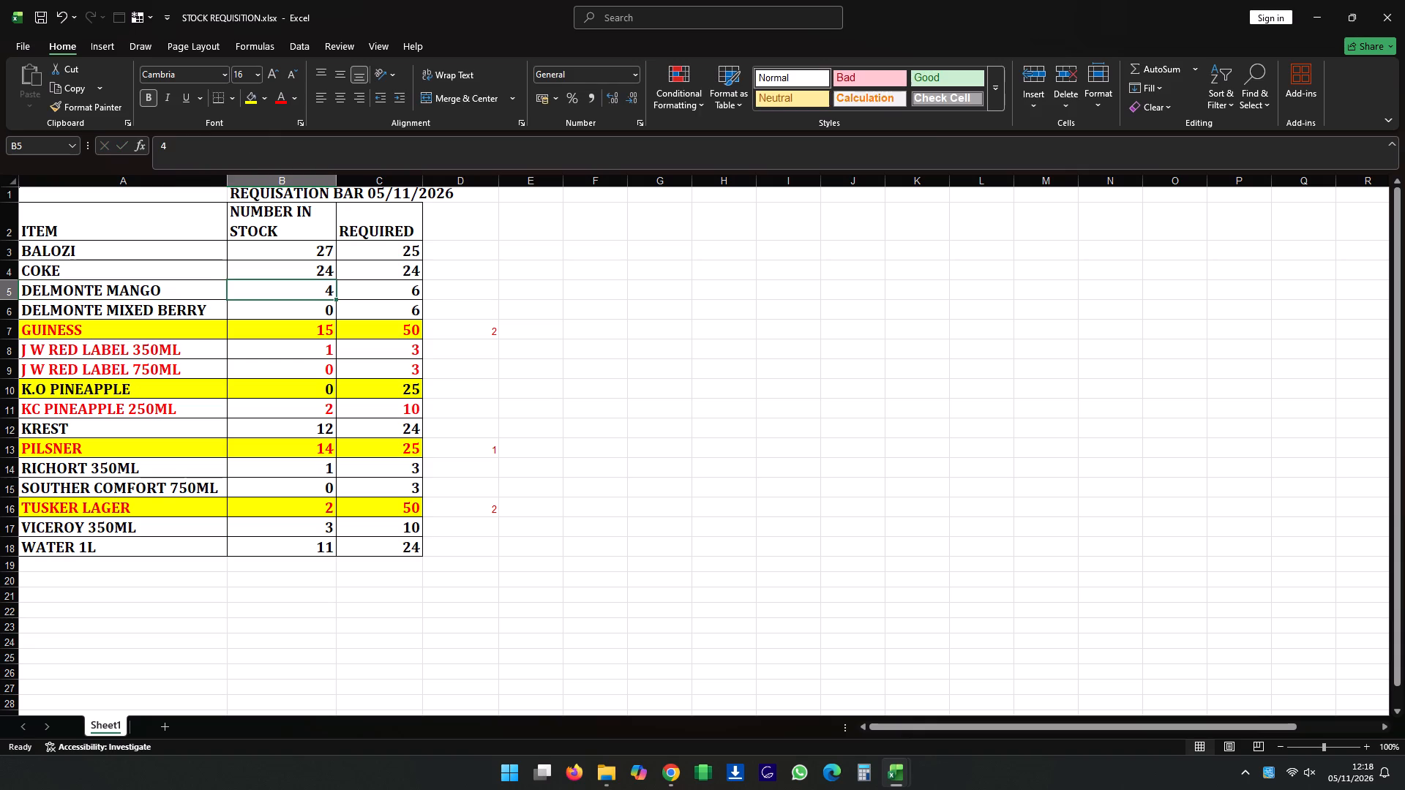
pyautogui.press('2')
pyautogui.press('Down')
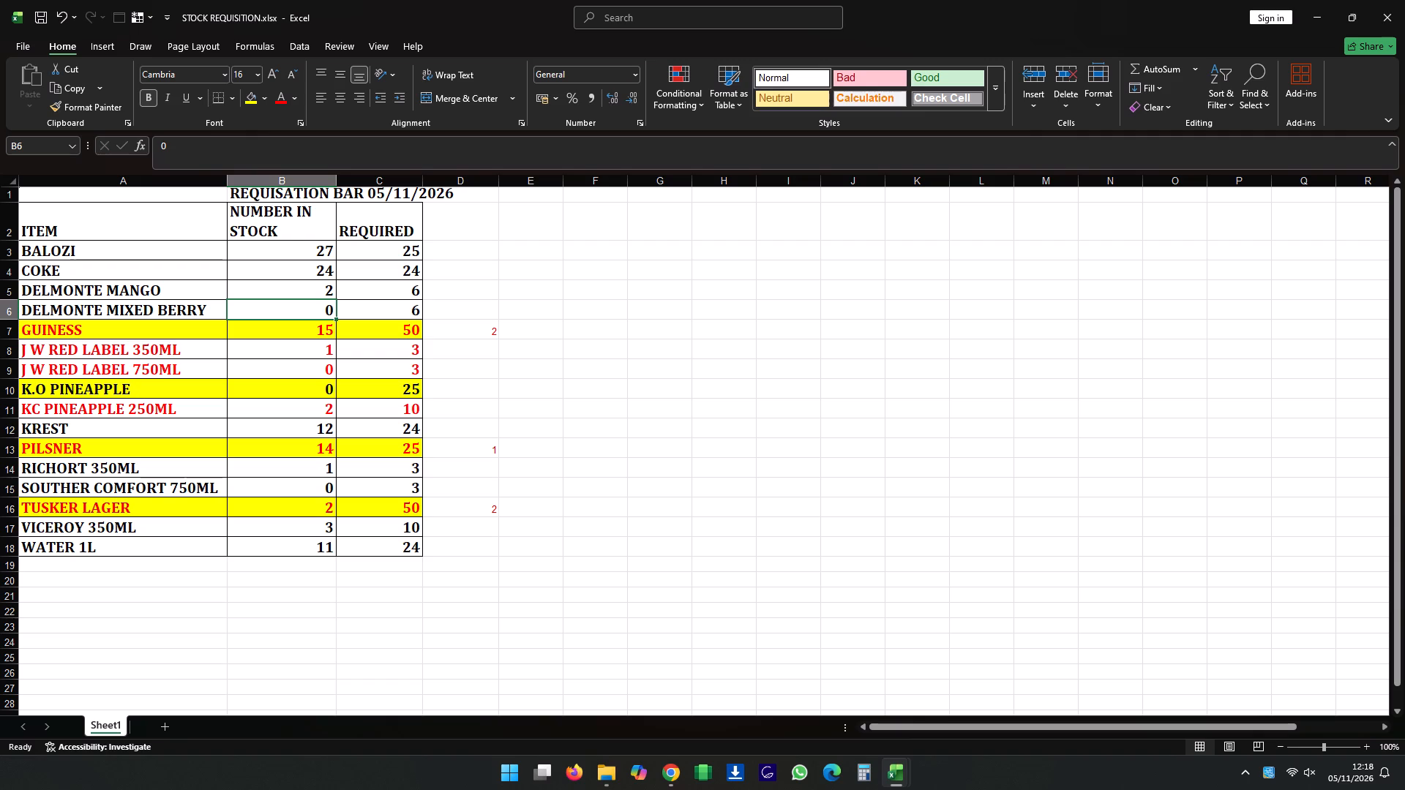
pyautogui.press('5')
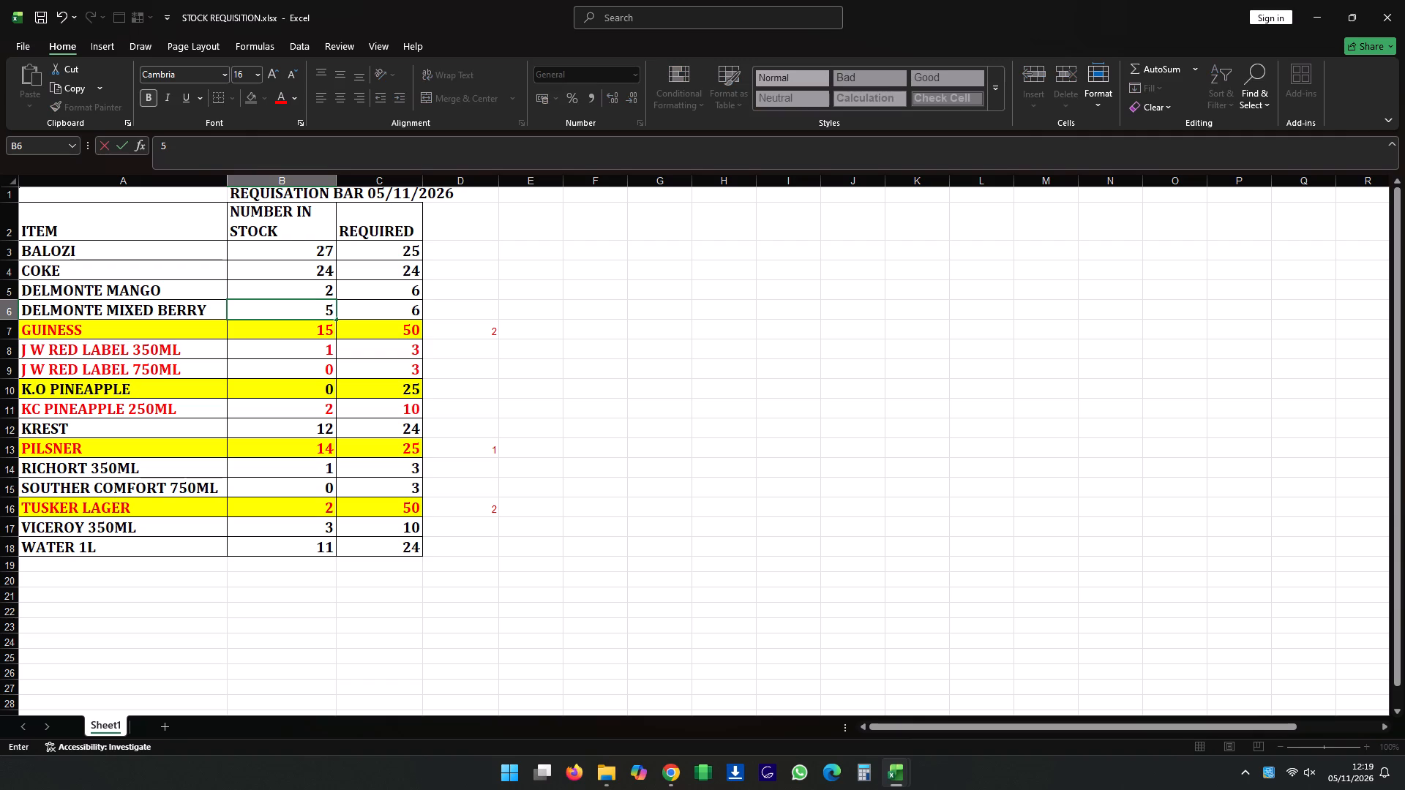
# Update the GUINESS row to 35 in stock and 25 required.
pyautogui.click(315, 330)
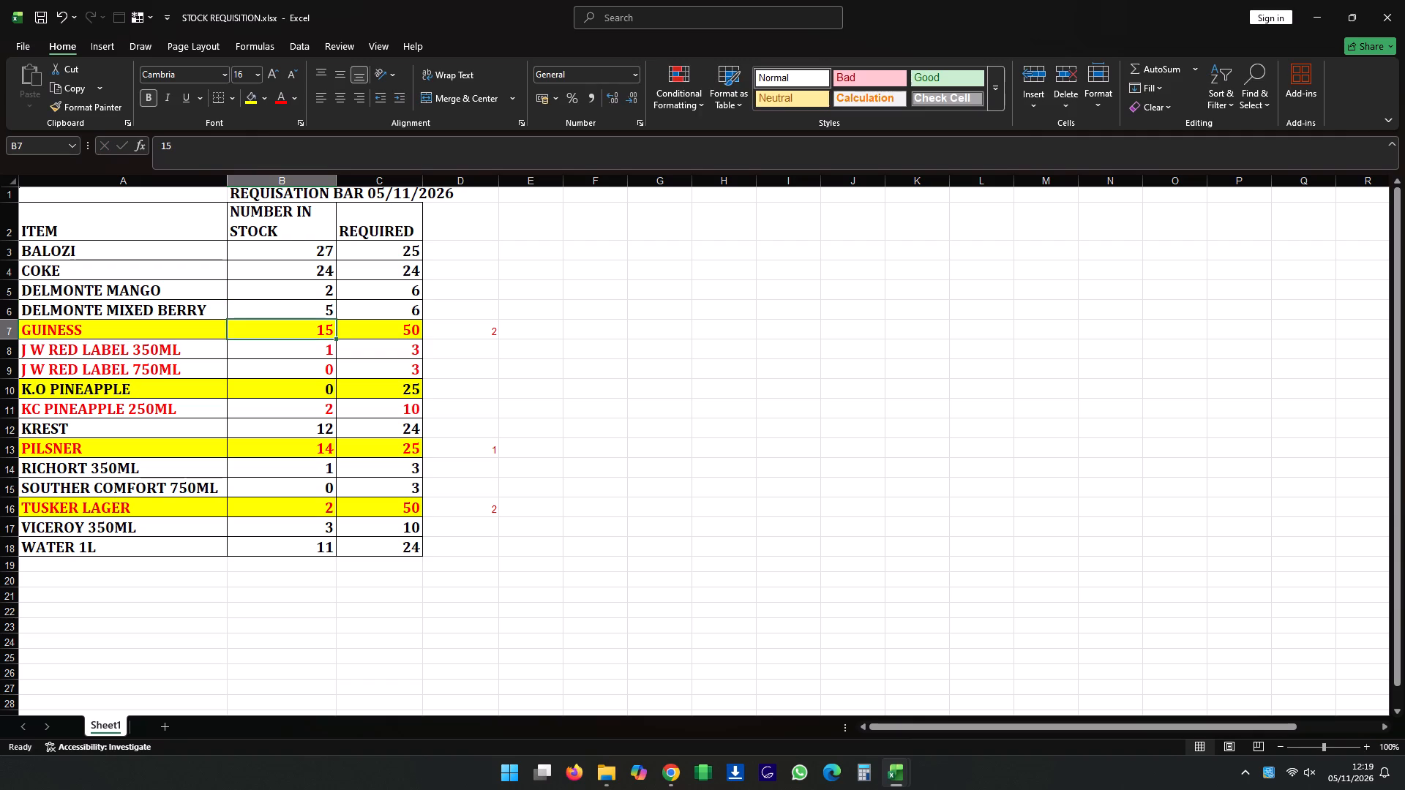
pyautogui.write('35')
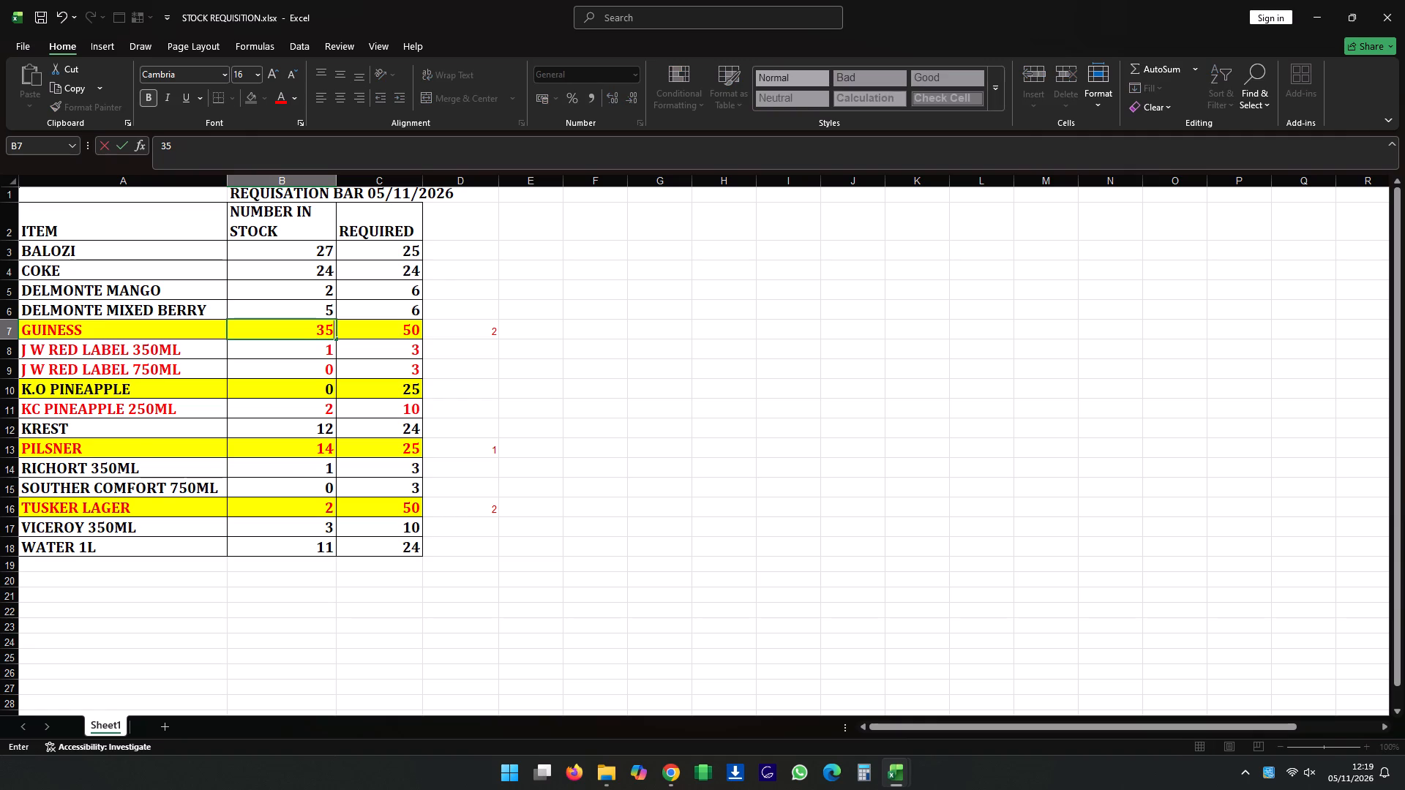
pyautogui.press('Right')
pyautogui.write('25')
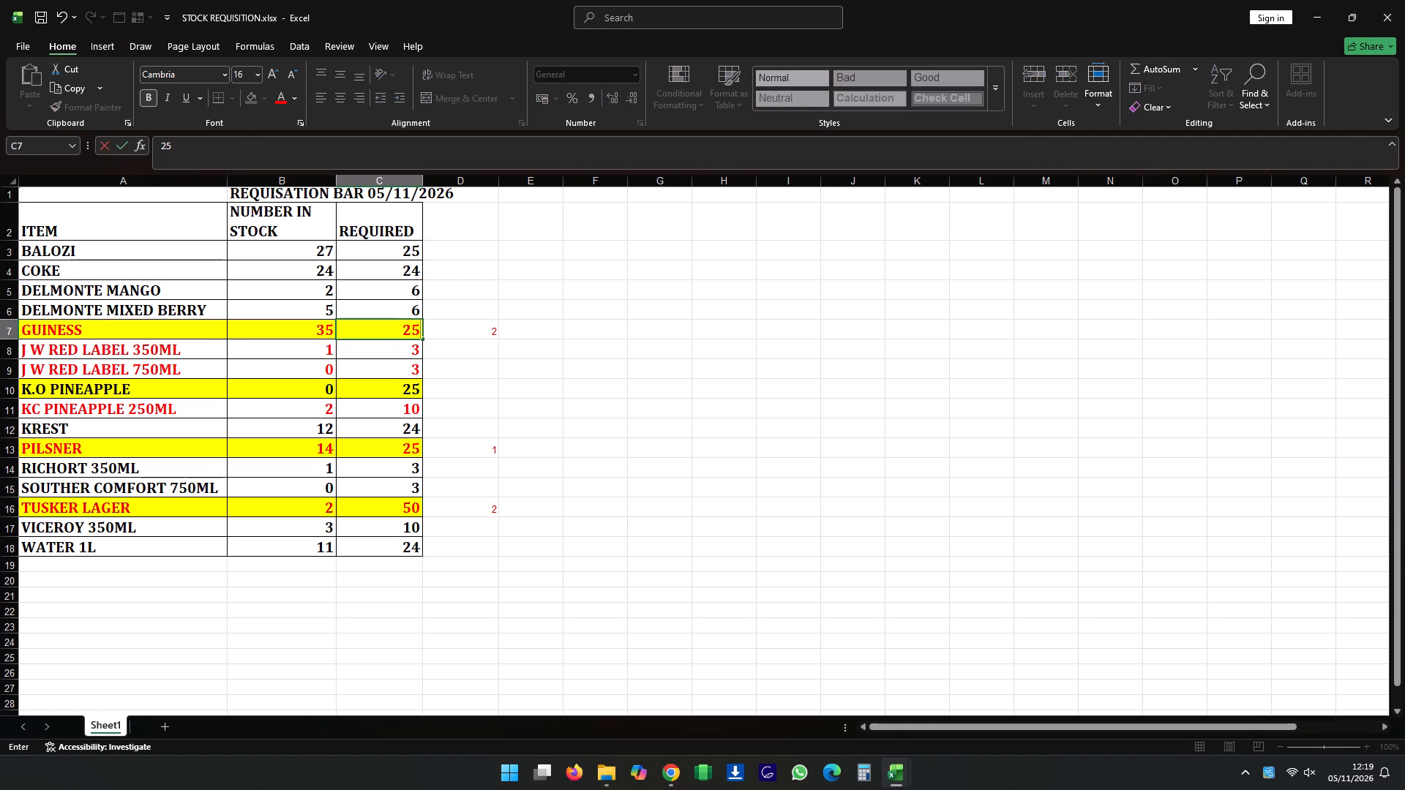
# Replace the J W RED LABEL 350ML row with CELLAR CASK RED, 0 in stock and 2 required.
pyautogui.click(52, 350)
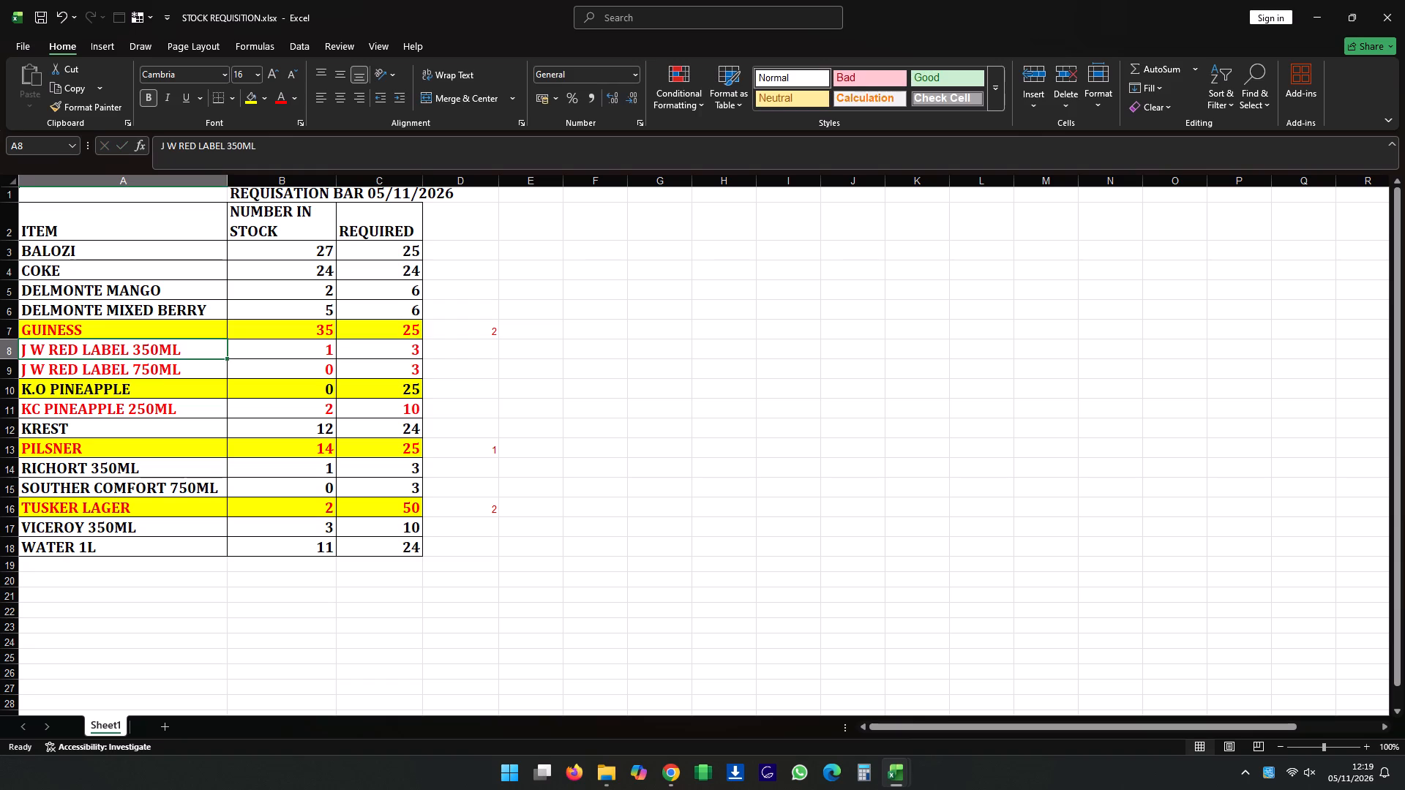
pyautogui.write('CE')
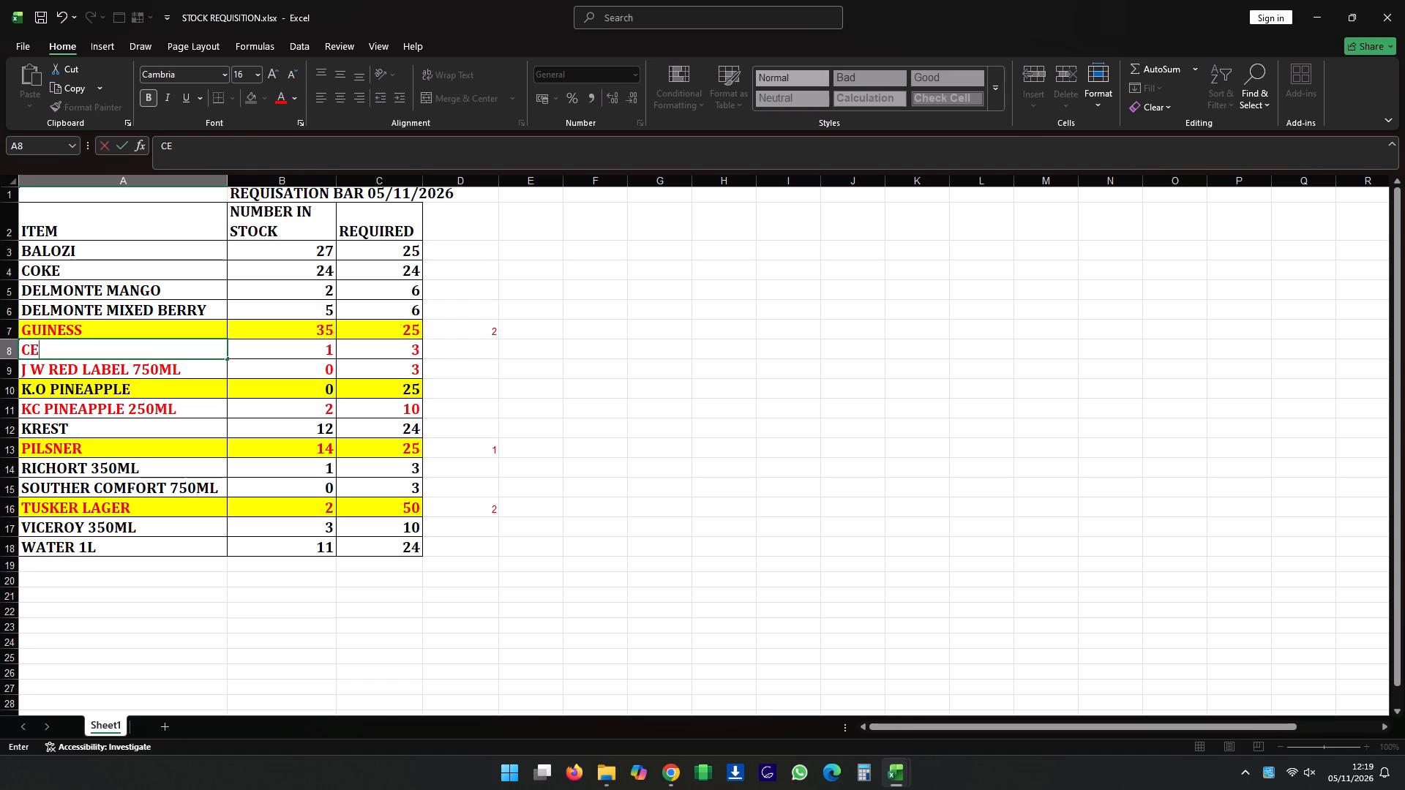
pyautogui.write('LL')
pyautogui.write('AR CASK RED')
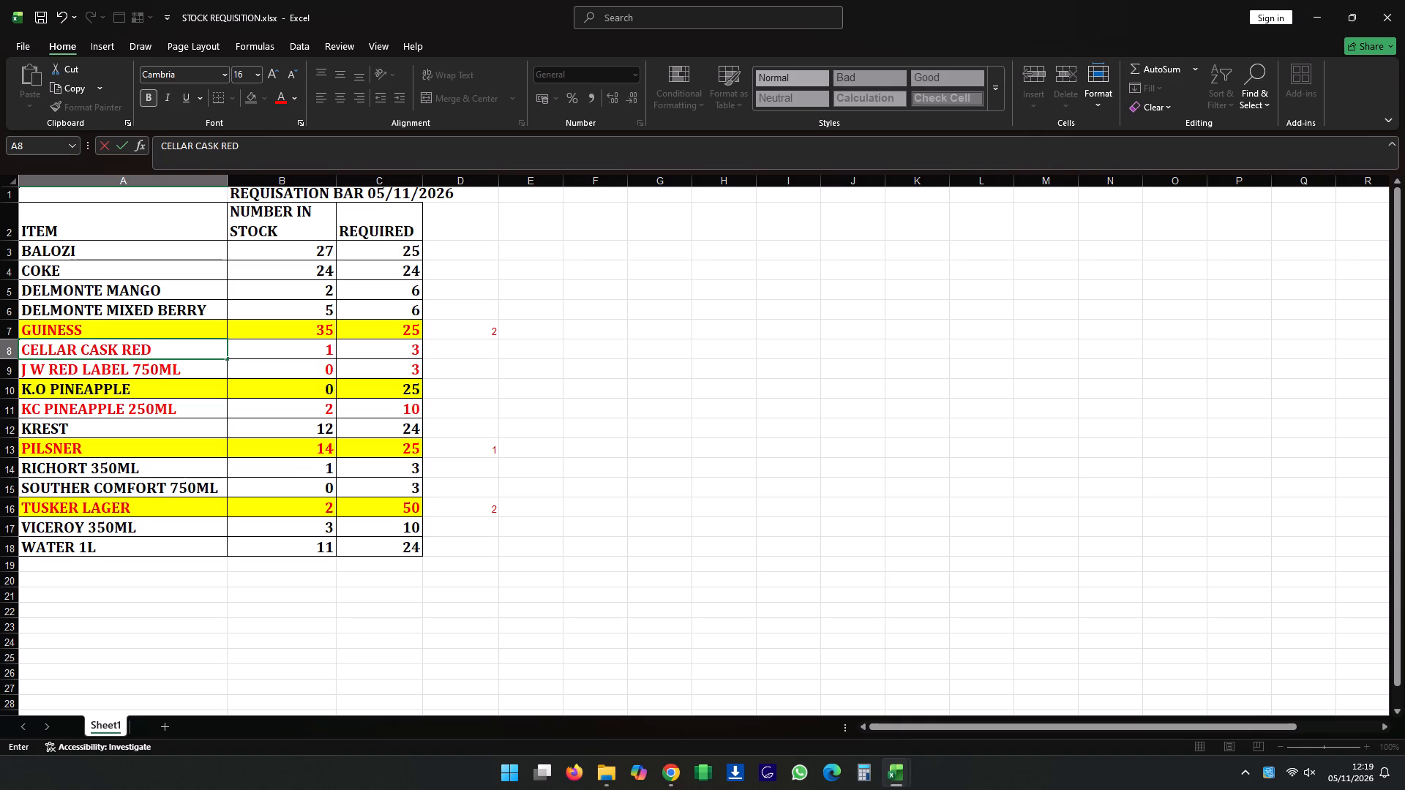
pyautogui.click(321, 351)
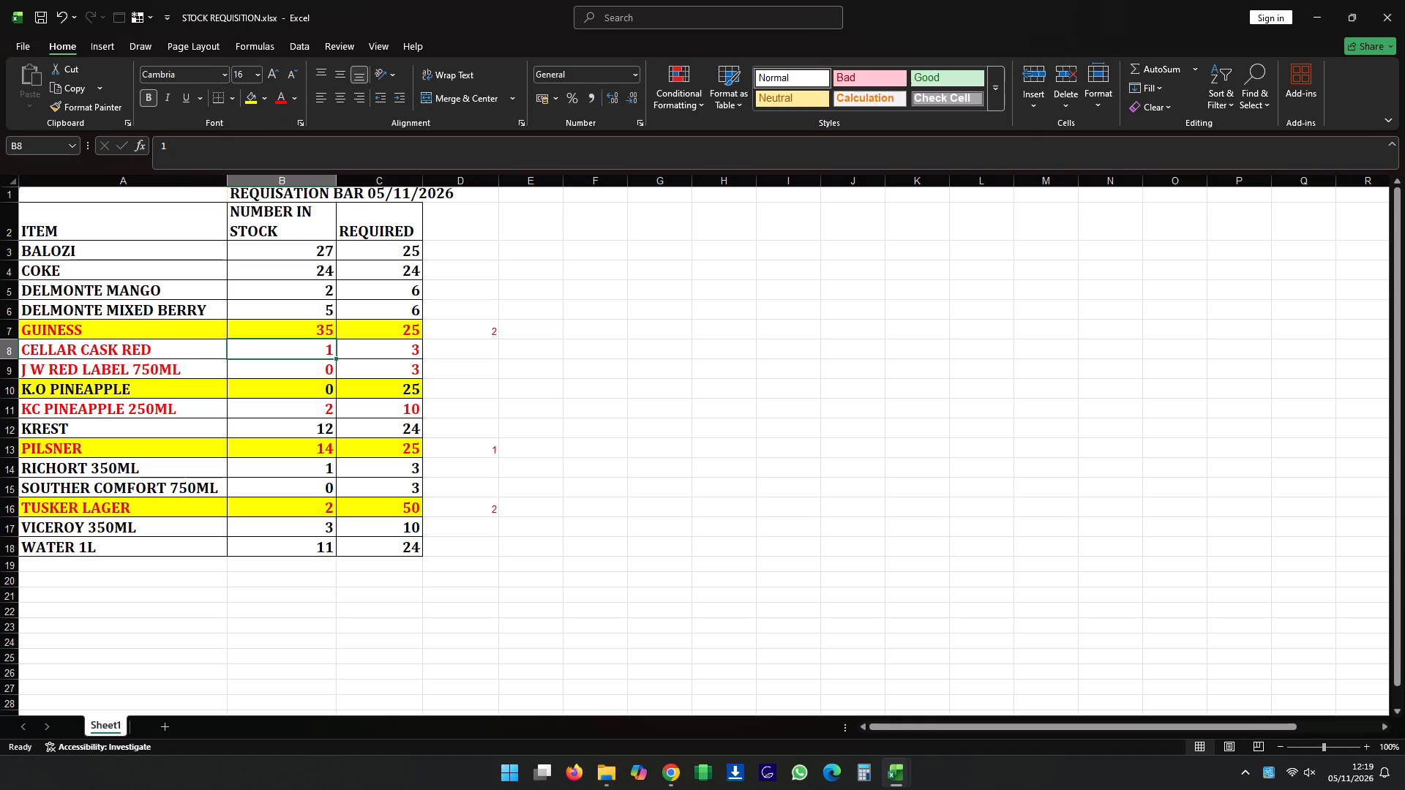
pyautogui.press('0')
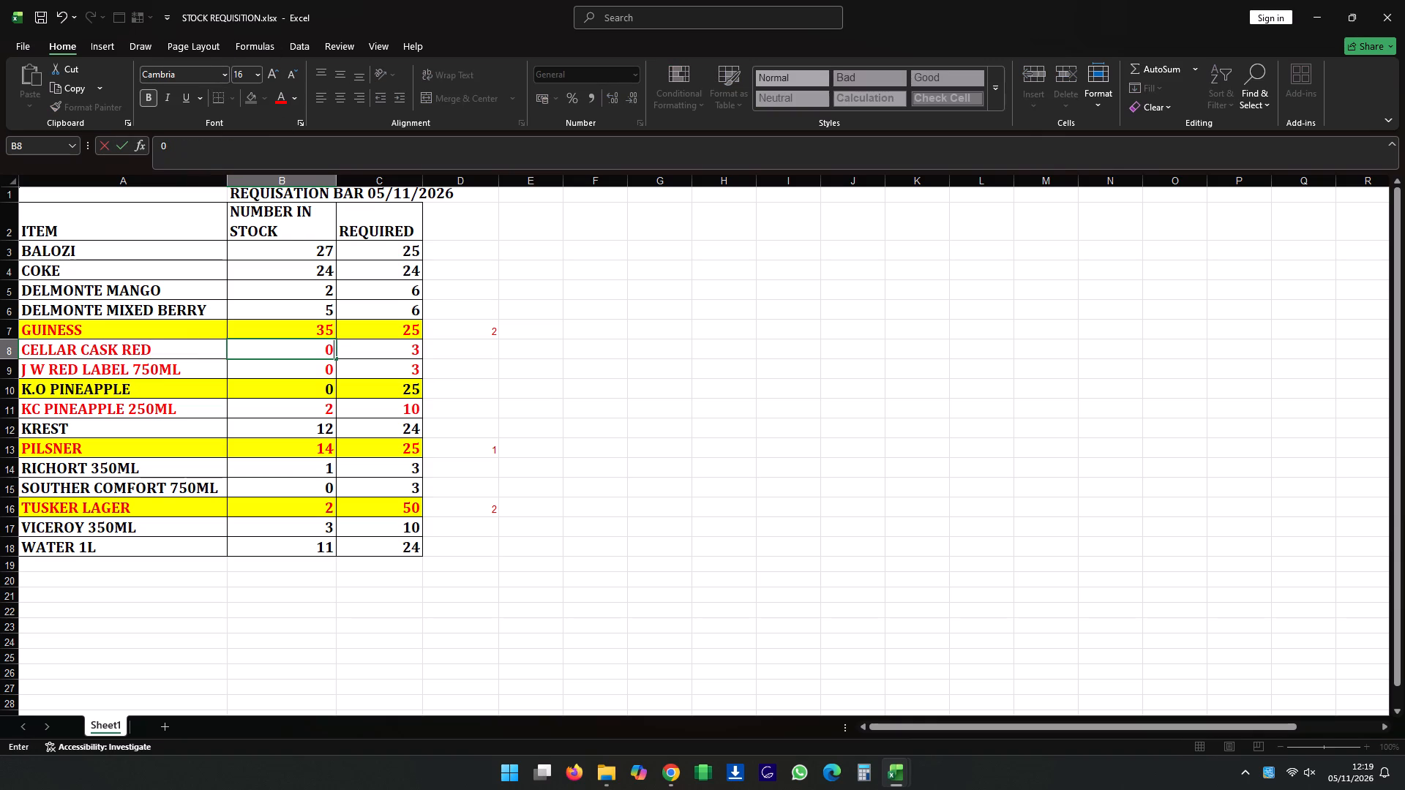
pyautogui.press('Right')
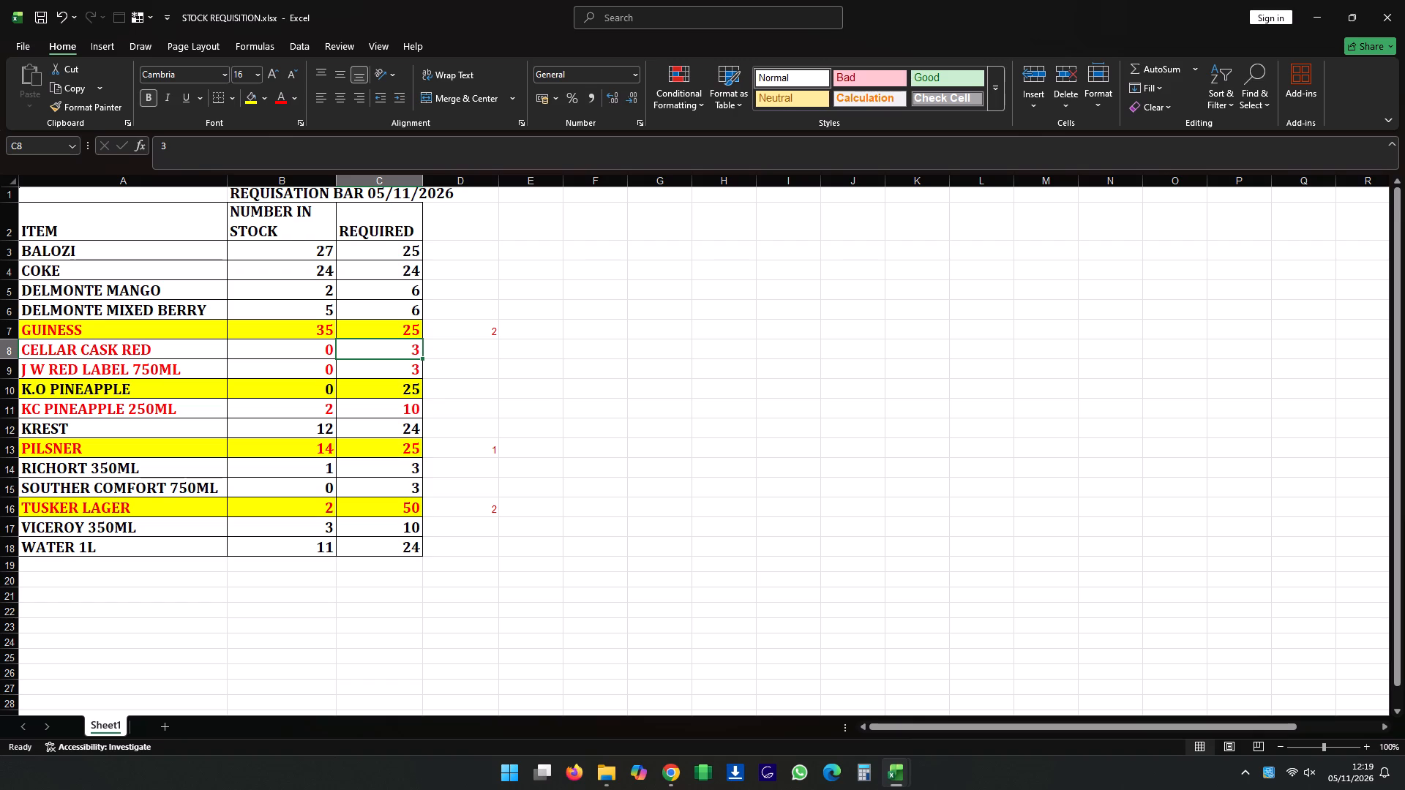
pyautogui.press('2')
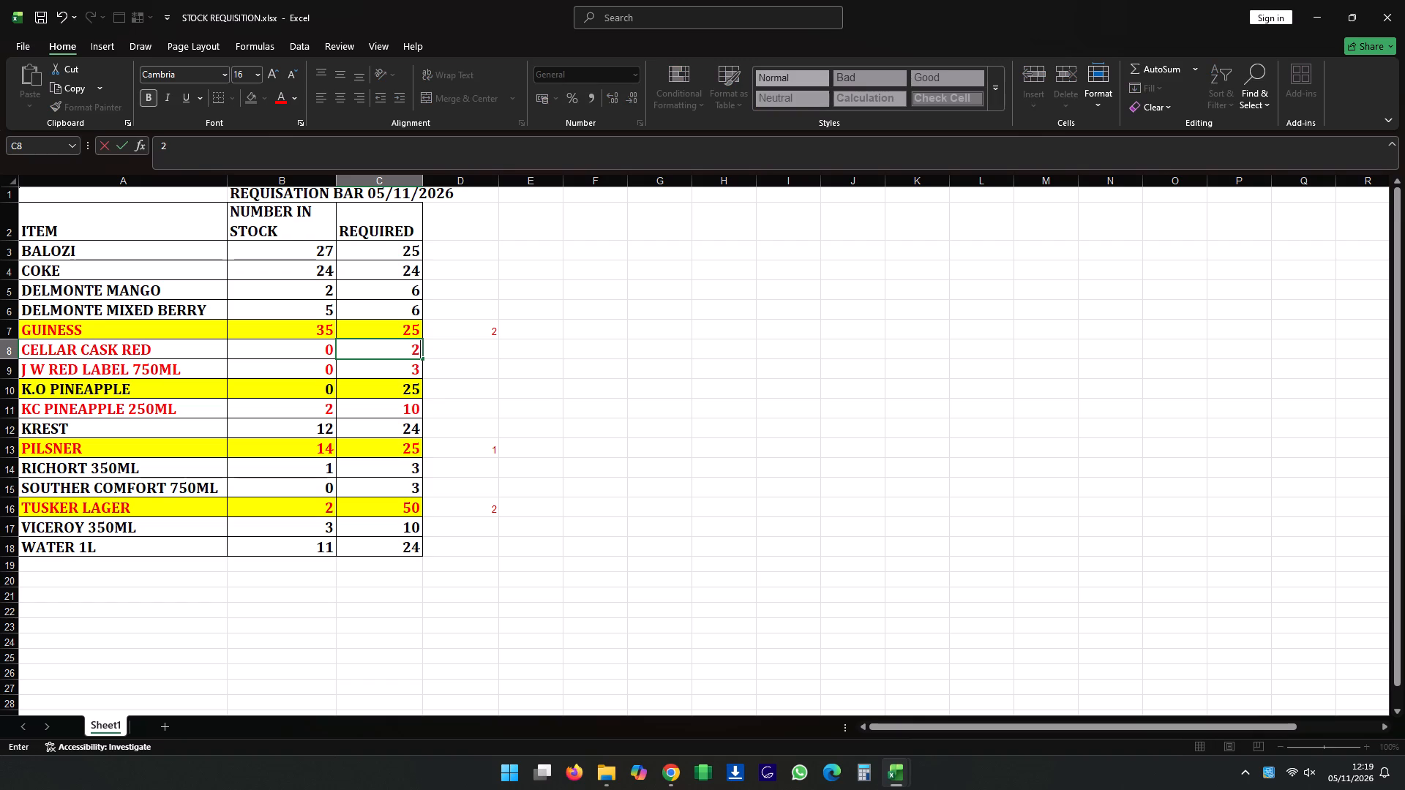
# Replace the J W RED LABEL 750ML row with CAPTAIN MORGAN 250ML, 3 in stock and 6 required.
pyautogui.click(125, 372)
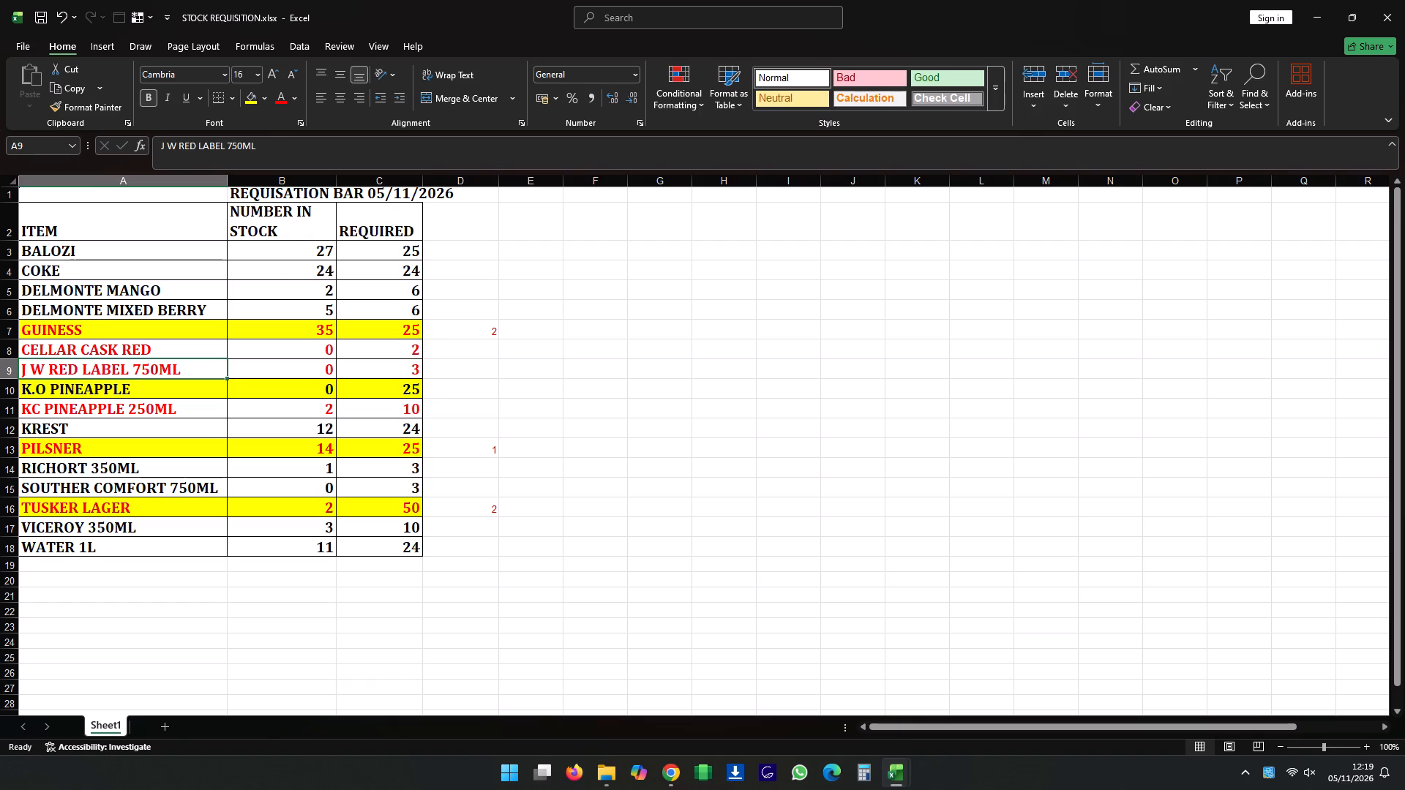
pyautogui.write('CAPTAIN')
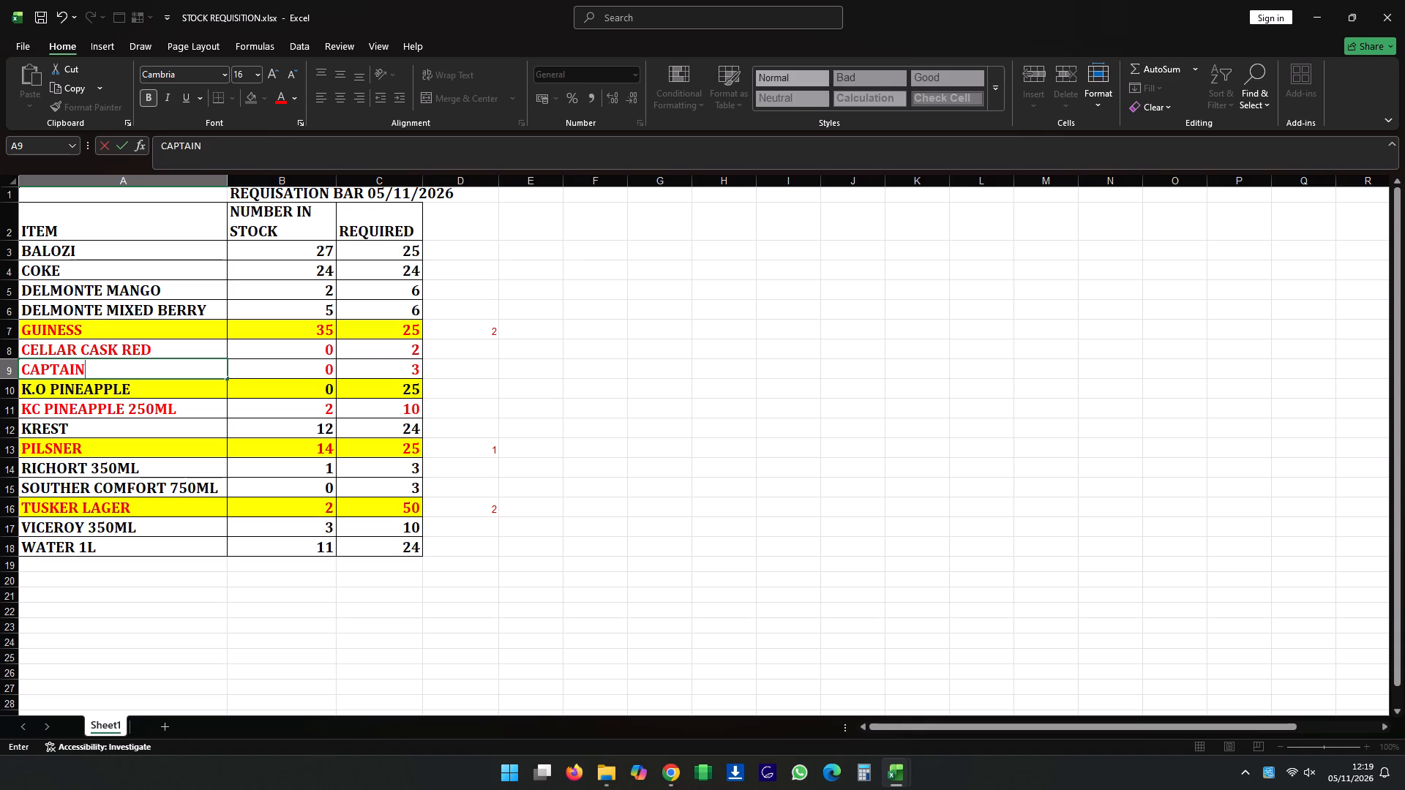
pyautogui.press('space')
pyautogui.write('MORGAN')
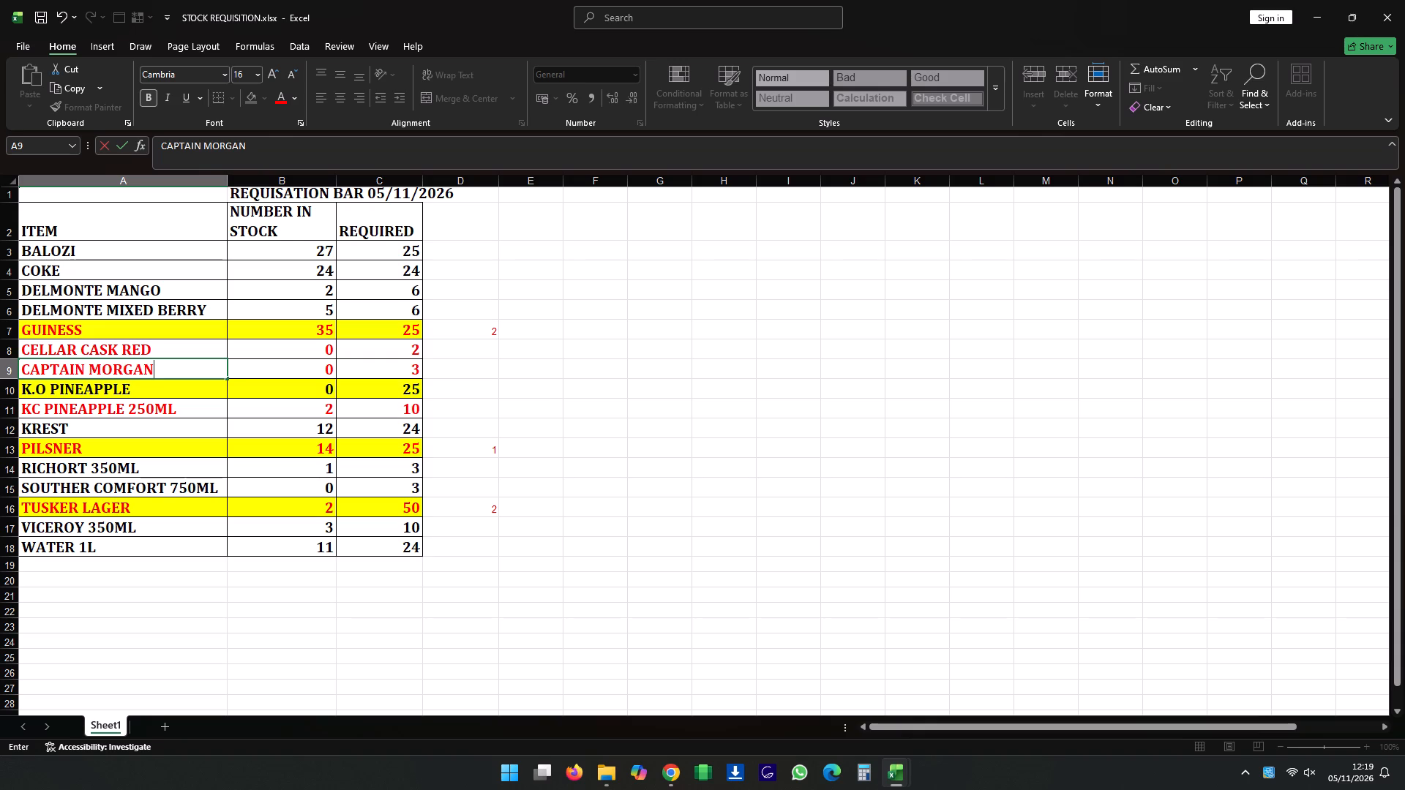
pyautogui.press('space')
pyautogui.write('250')
pyautogui.write('ML')
pyautogui.click(313, 367)
pyautogui.press('3')
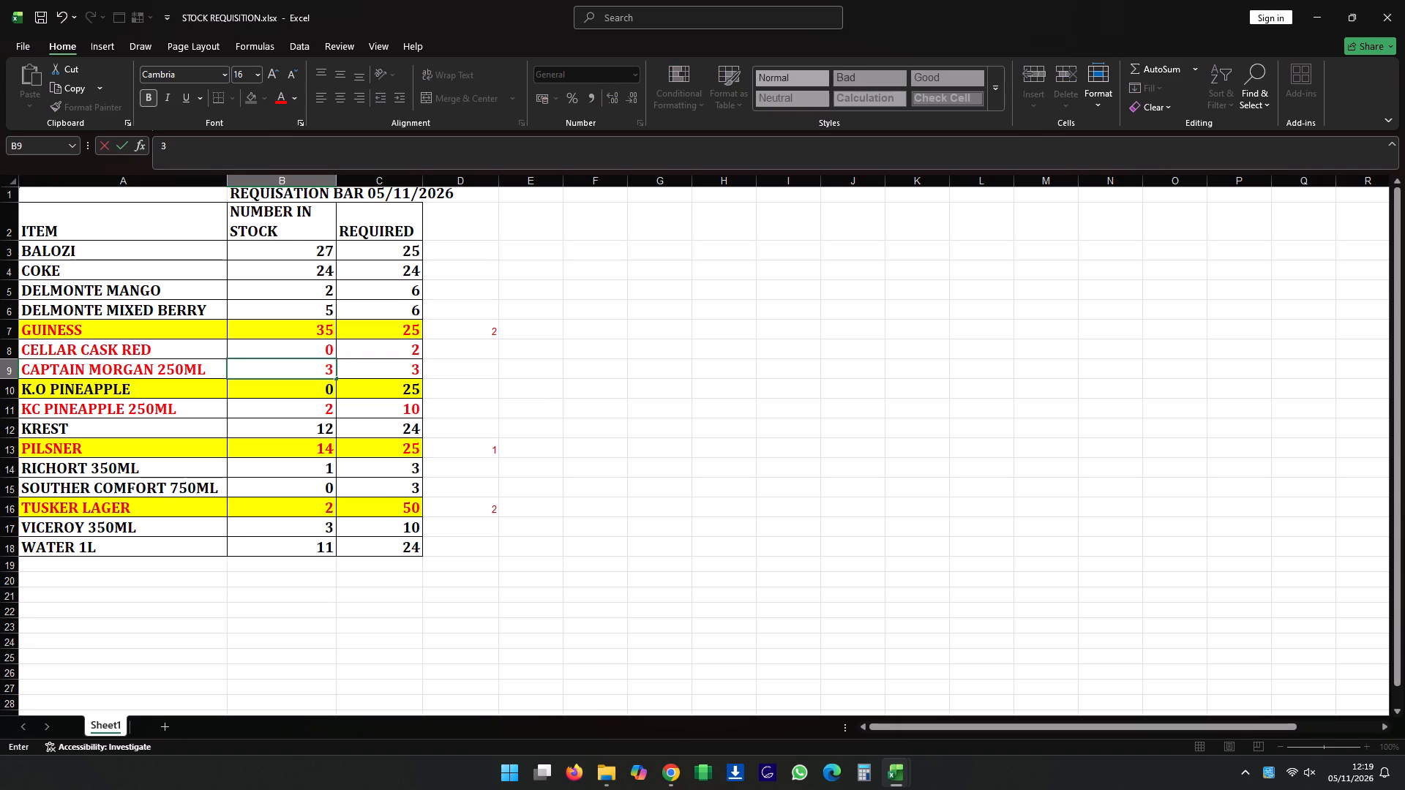
pyautogui.click(398, 368)
pyautogui.press('6')
pyautogui.press('Return')
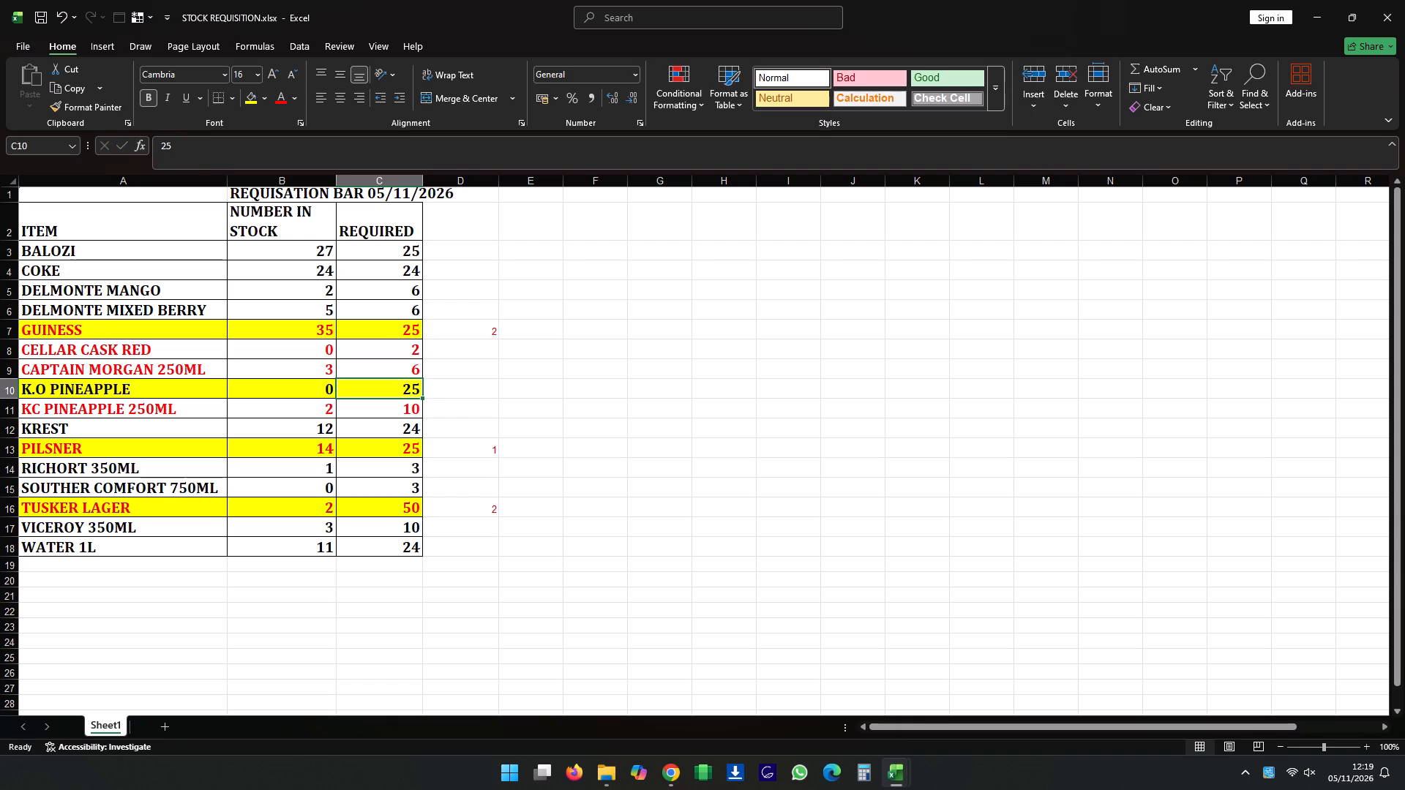
# Replace the K.O PINEAPPLE row with FANTA ORANGE, 14 in stock and 24 required.
pyautogui.click(137, 388)
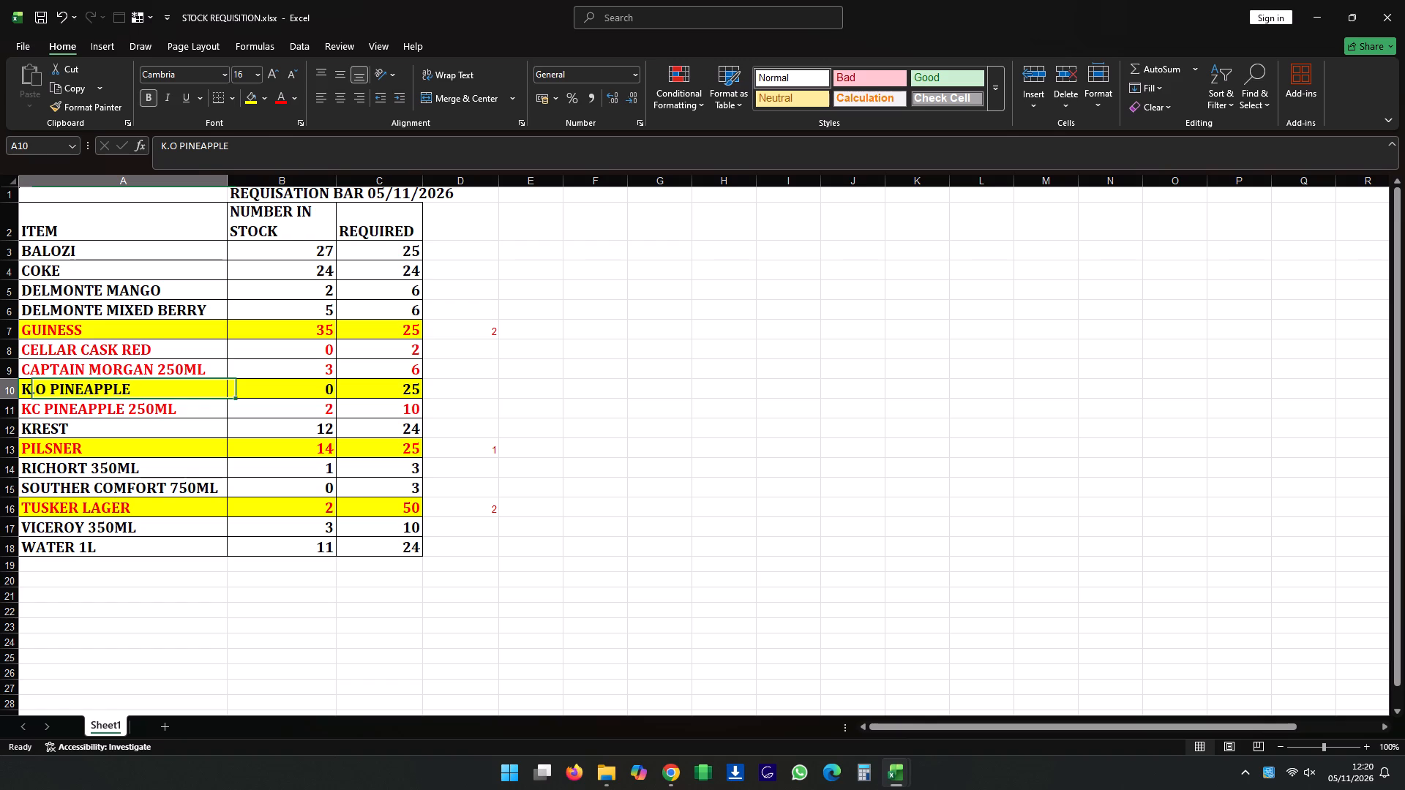
pyautogui.write('FA')
pyautogui.write('NTA')
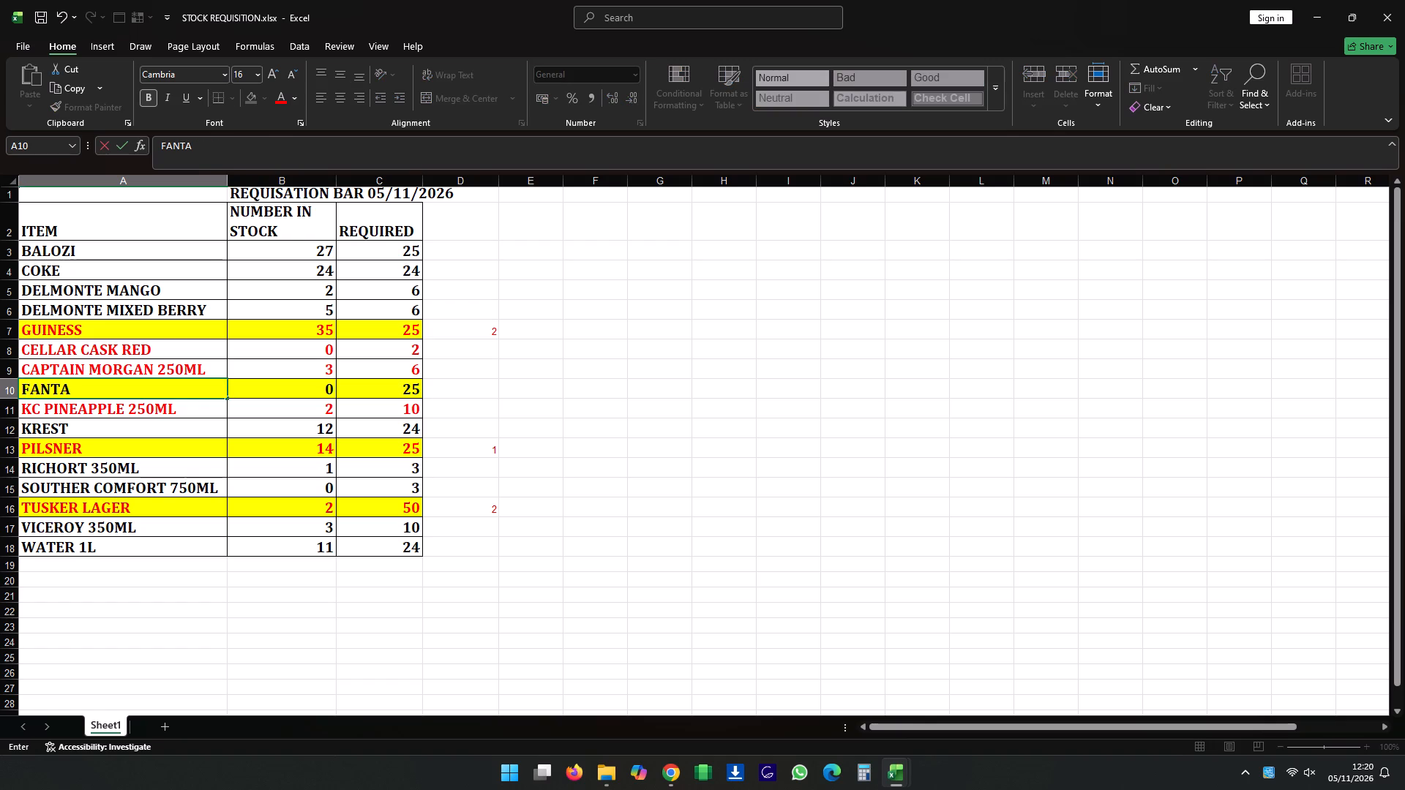
pyautogui.press('space')
pyautogui.write('ORANGE')
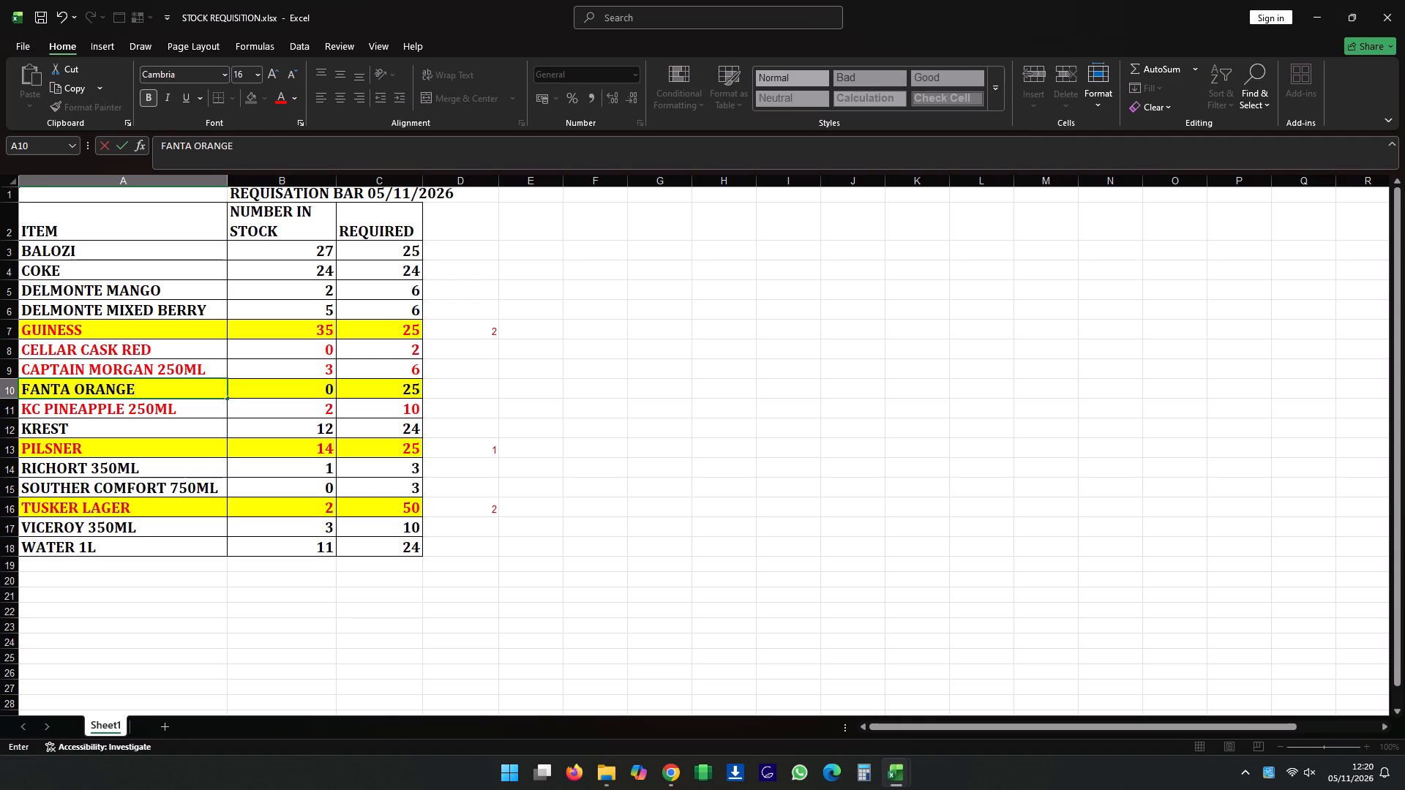
pyautogui.click(323, 392)
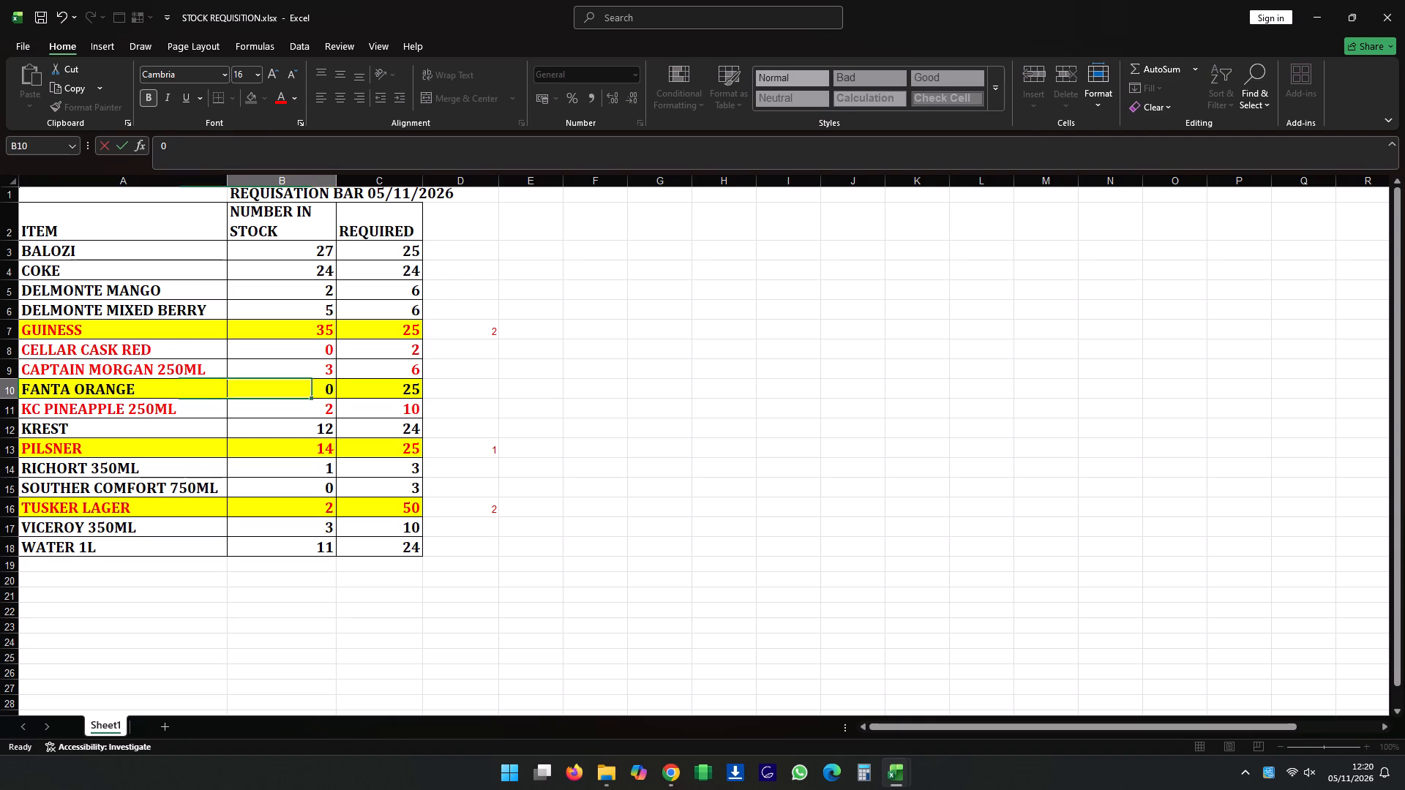
pyautogui.write('14')
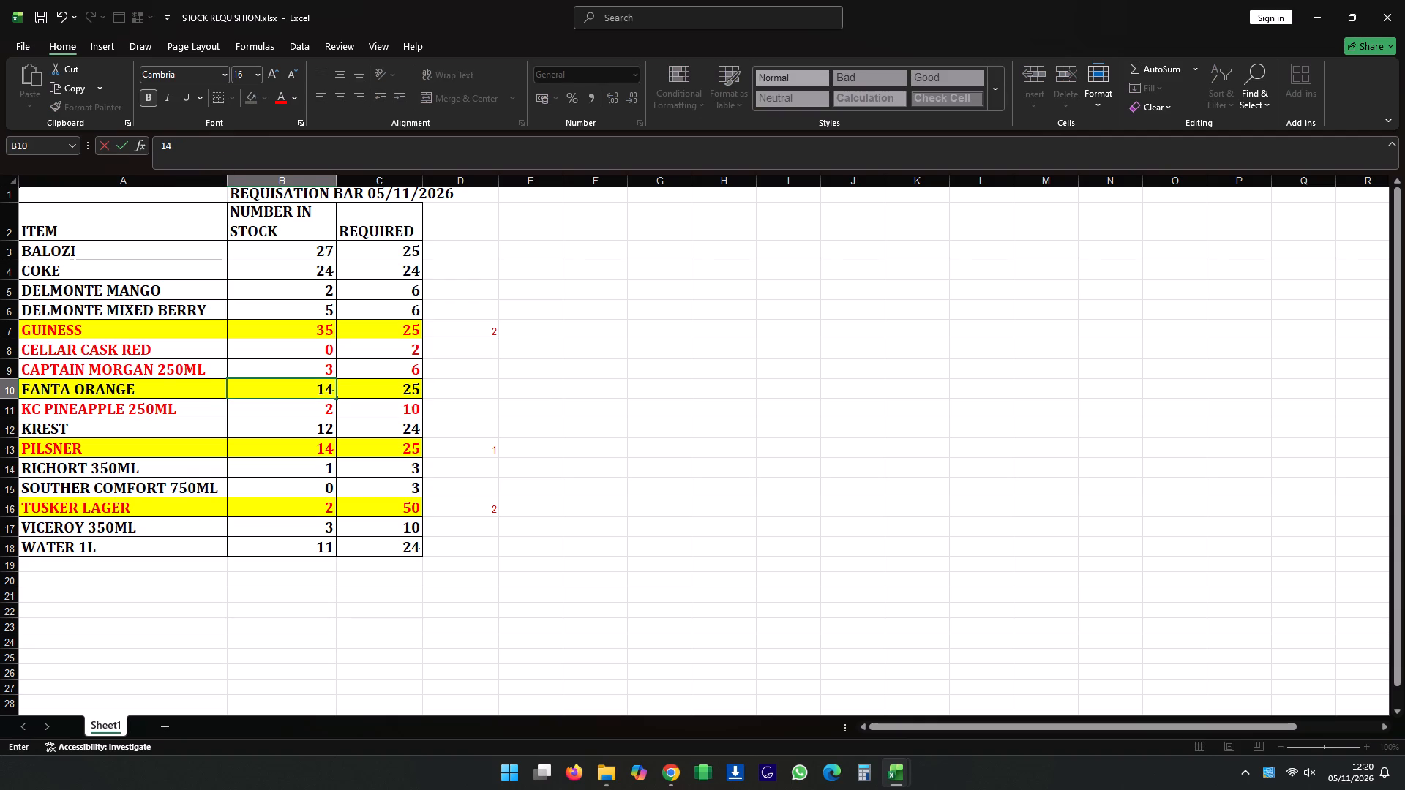
pyautogui.click(390, 387)
pyautogui.write('24')
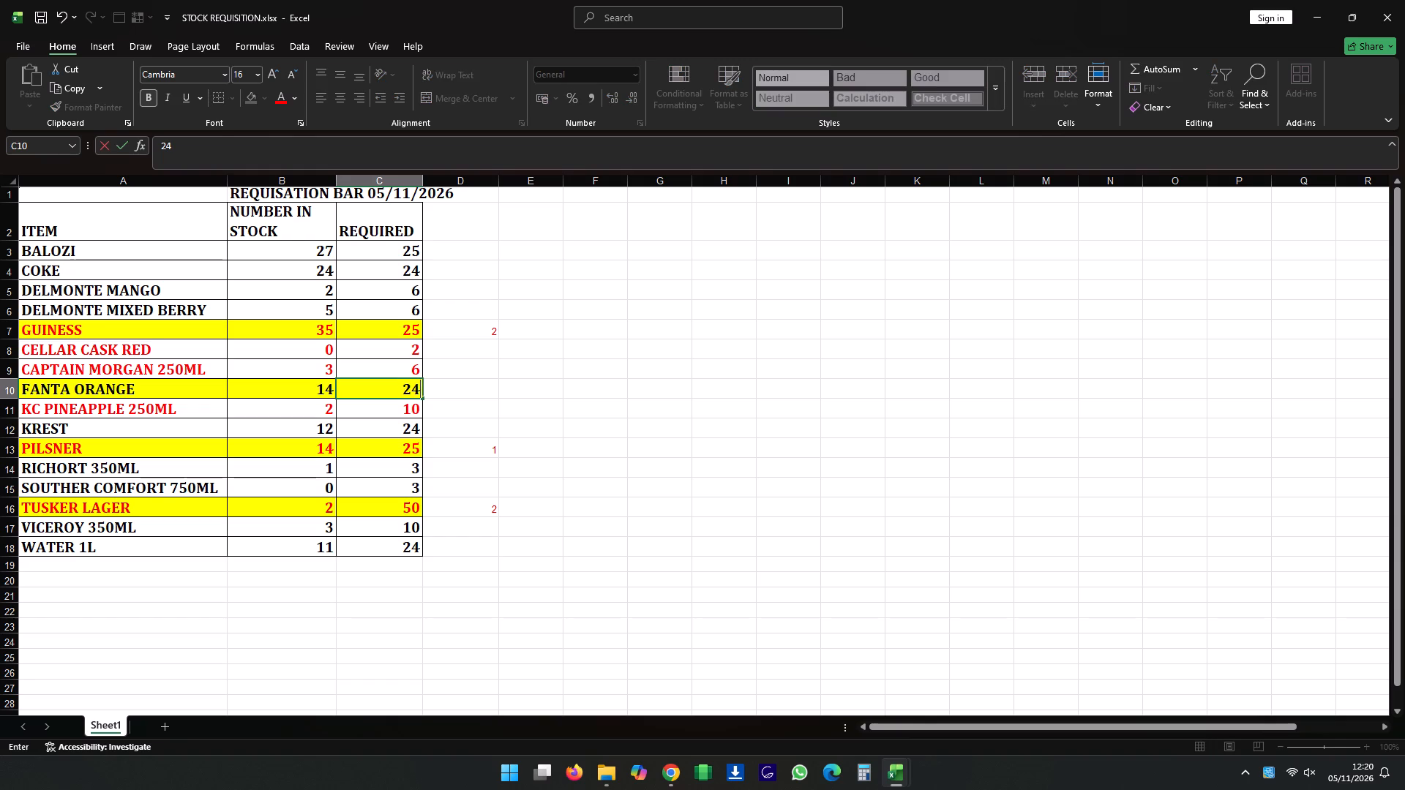
# Replace the KC PINEAPPLE 250ML row with FANTA PASSION, 17 in stock and 24 required.
pyautogui.click(110, 410)
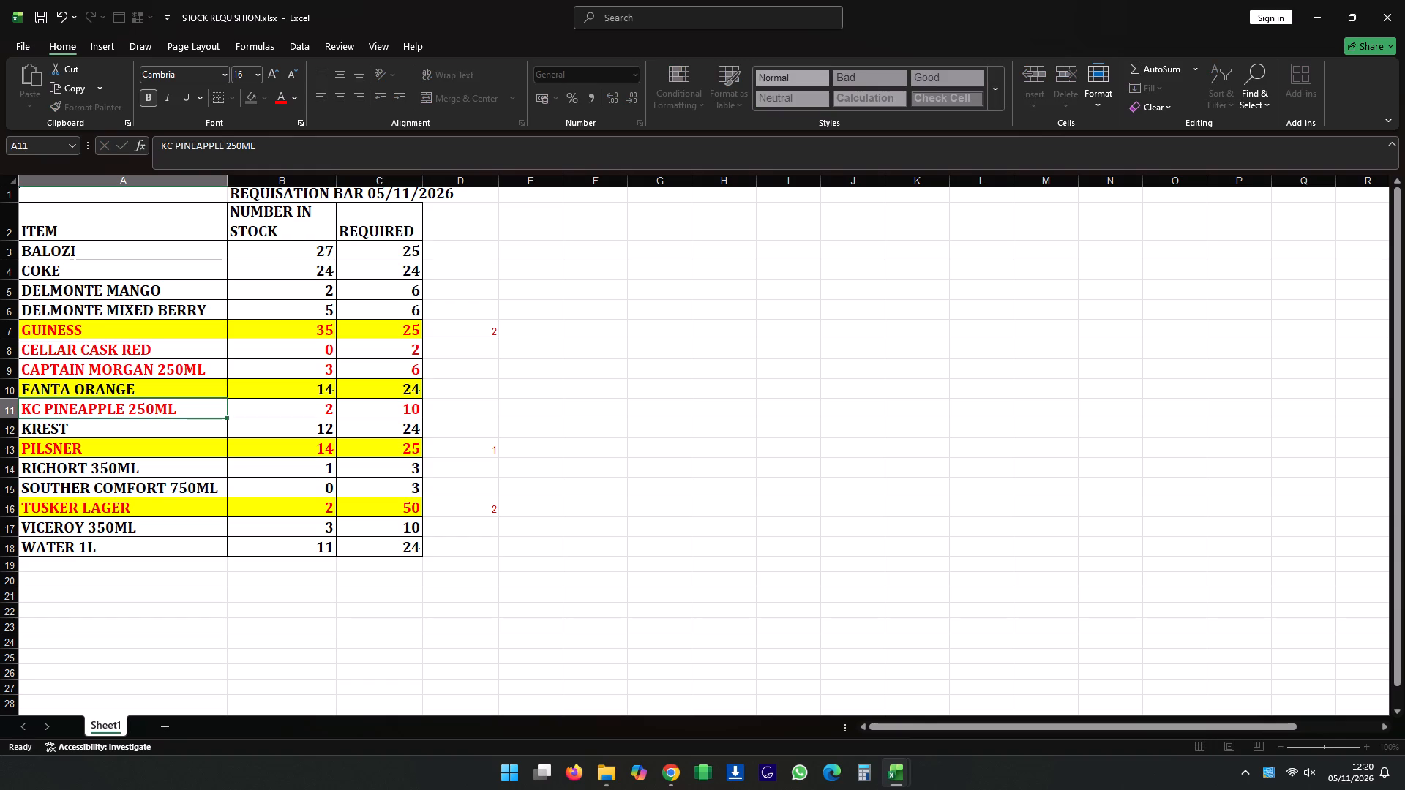
pyautogui.write('FANTA')
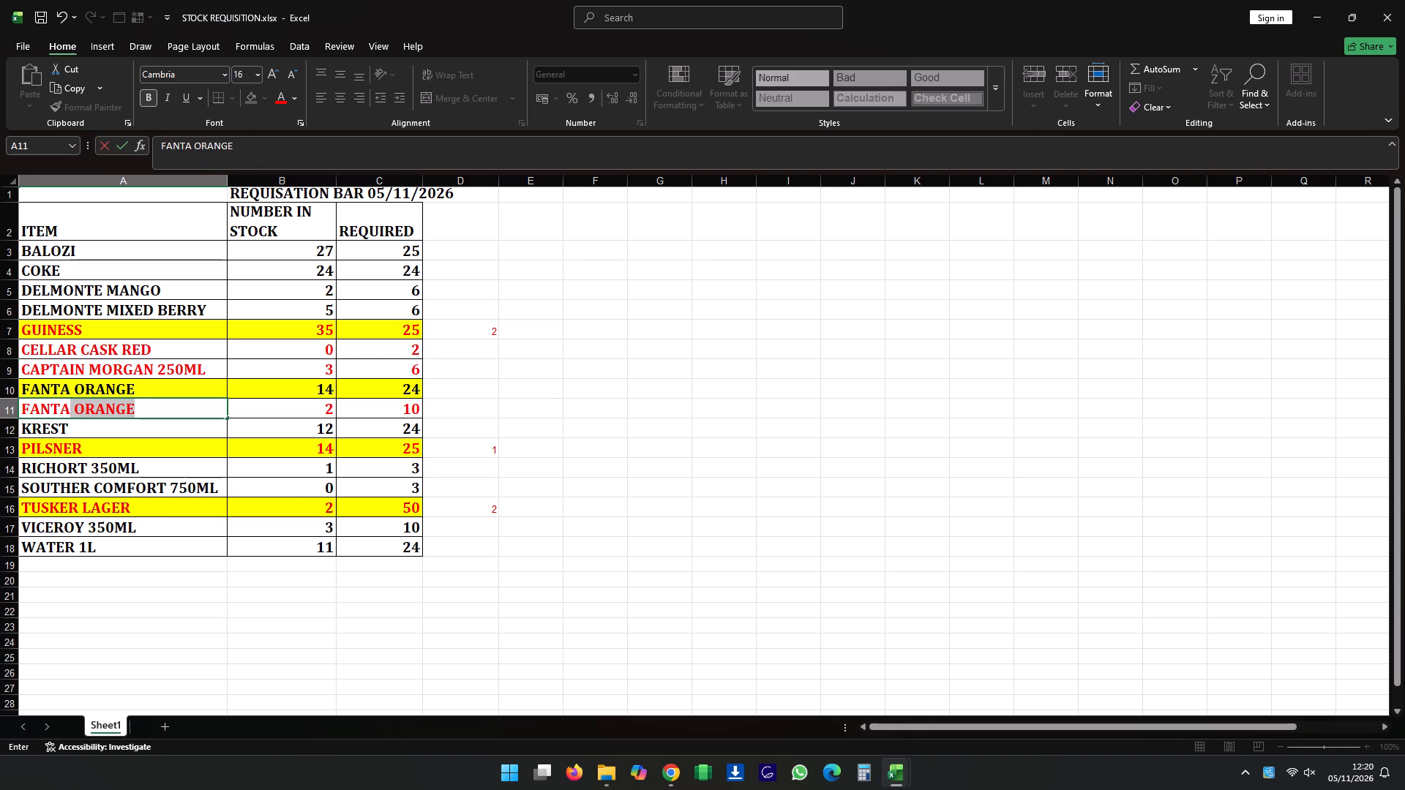
pyautogui.press('space')
pyautogui.write('PASS')
pyautogui.write('ON')
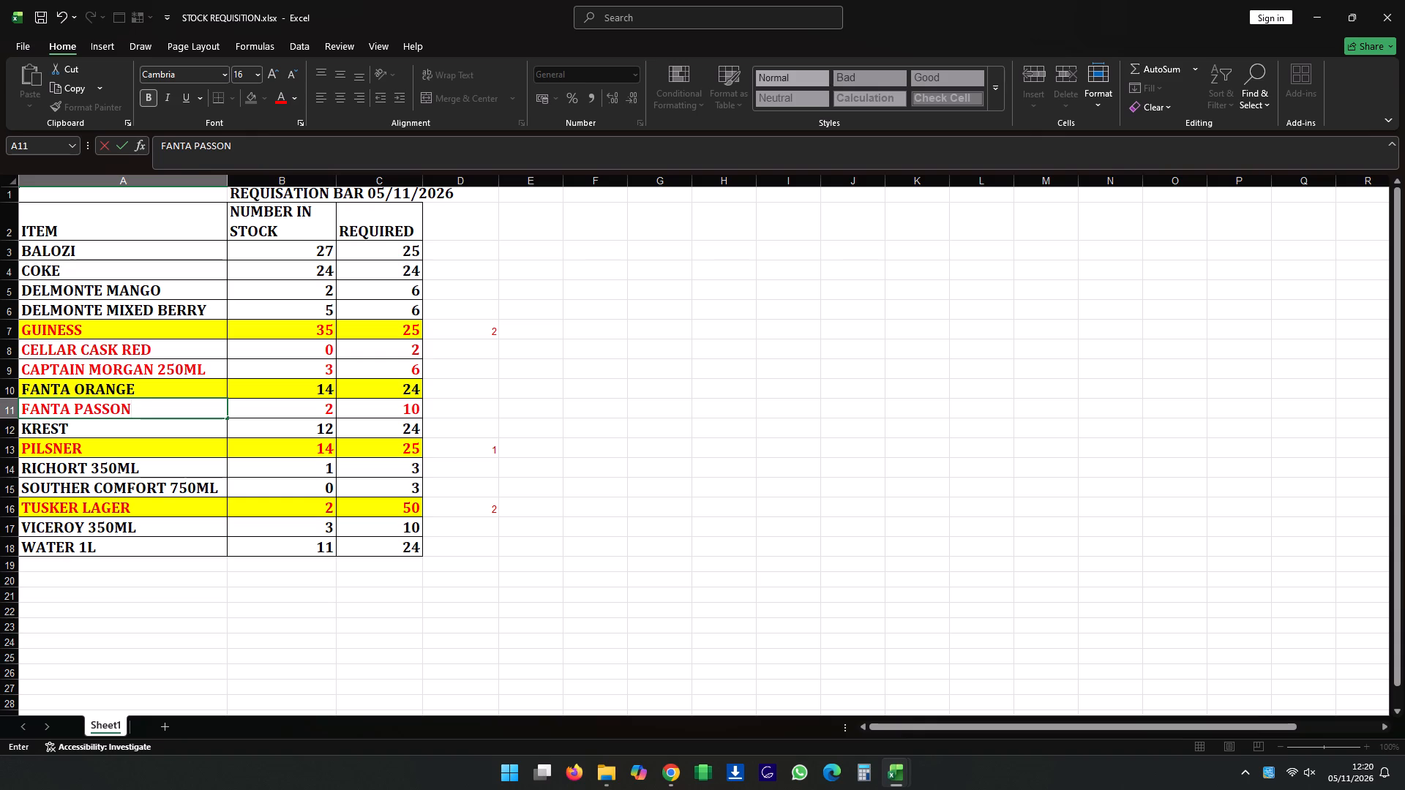
pyautogui.click(111, 410)
pyautogui.press('i')
pyautogui.click(322, 411)
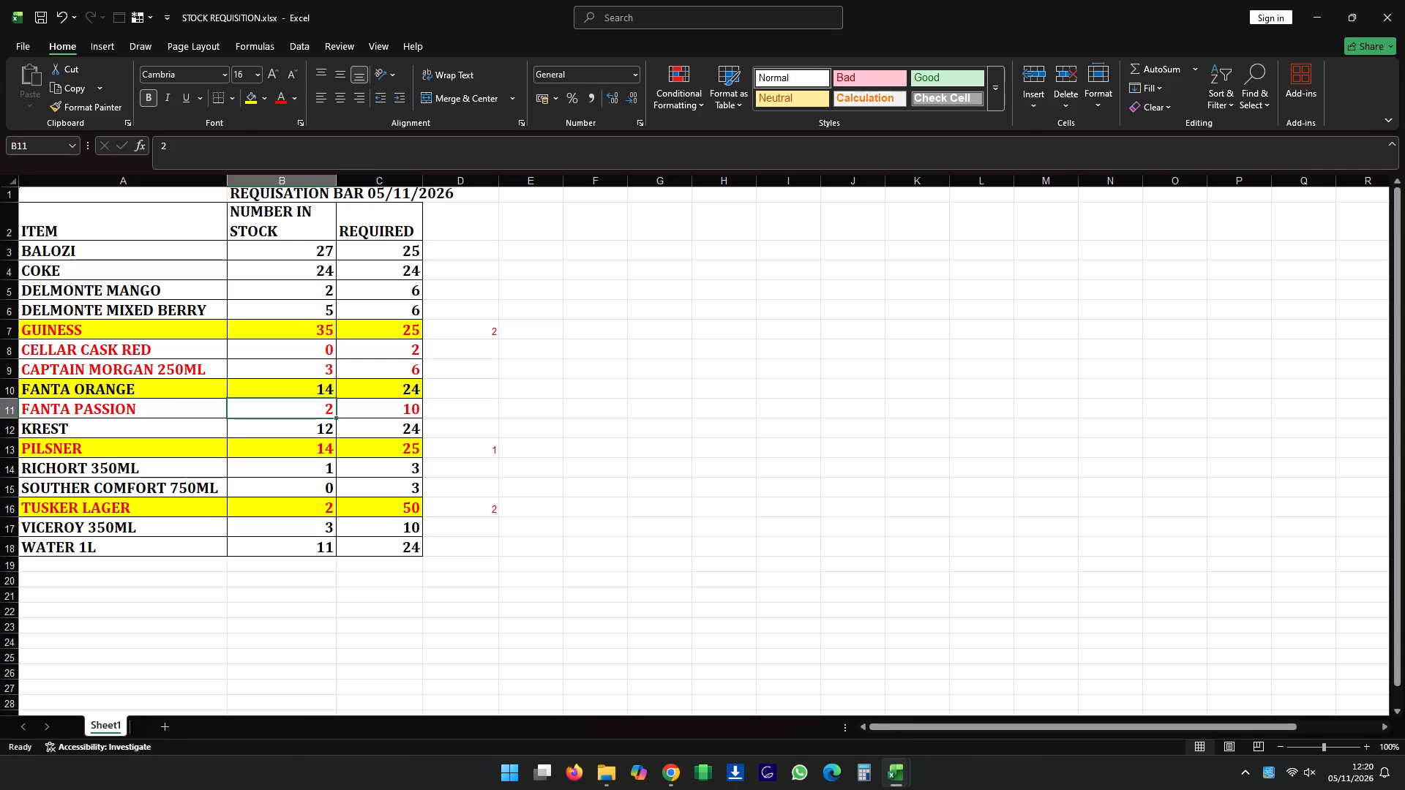
pyautogui.write('17')
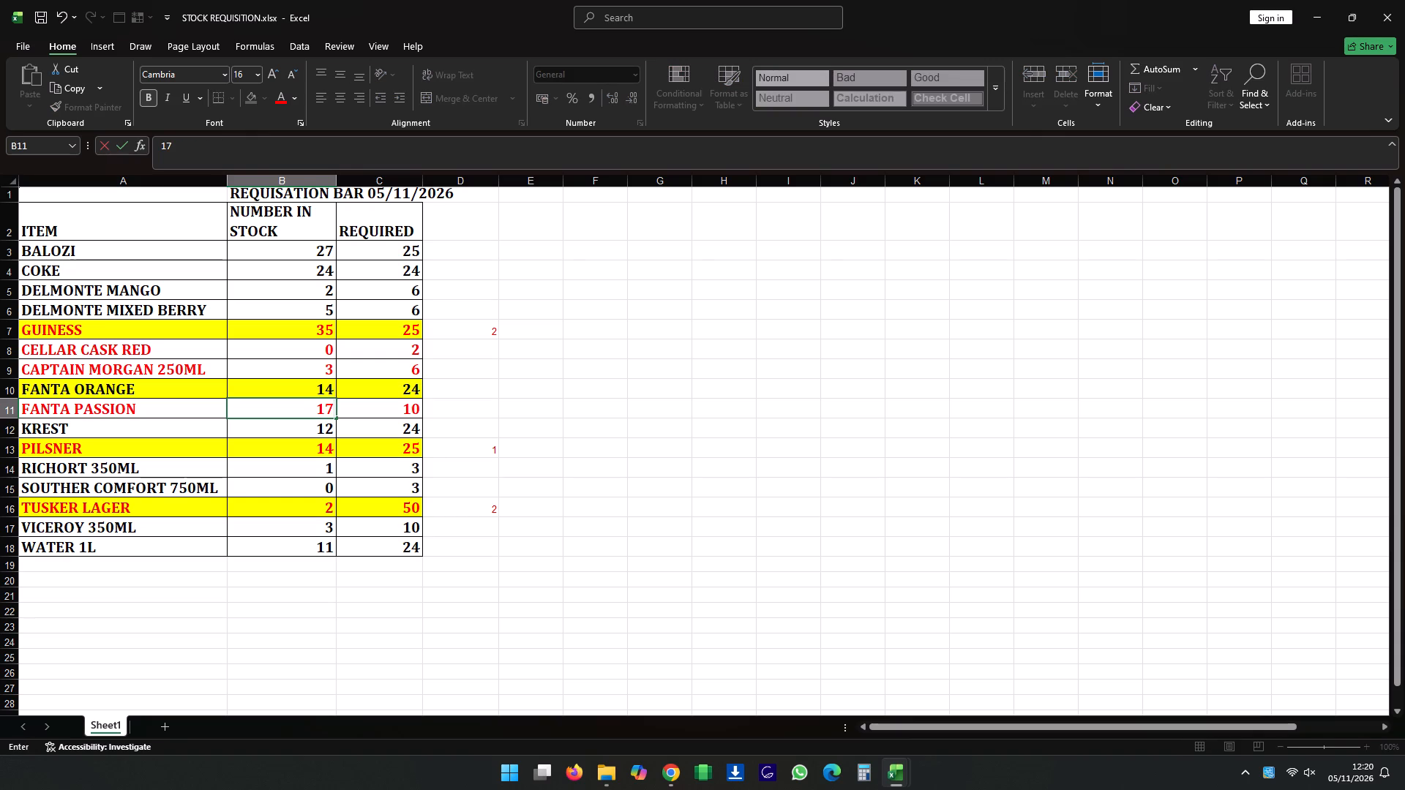
pyautogui.click(410, 415)
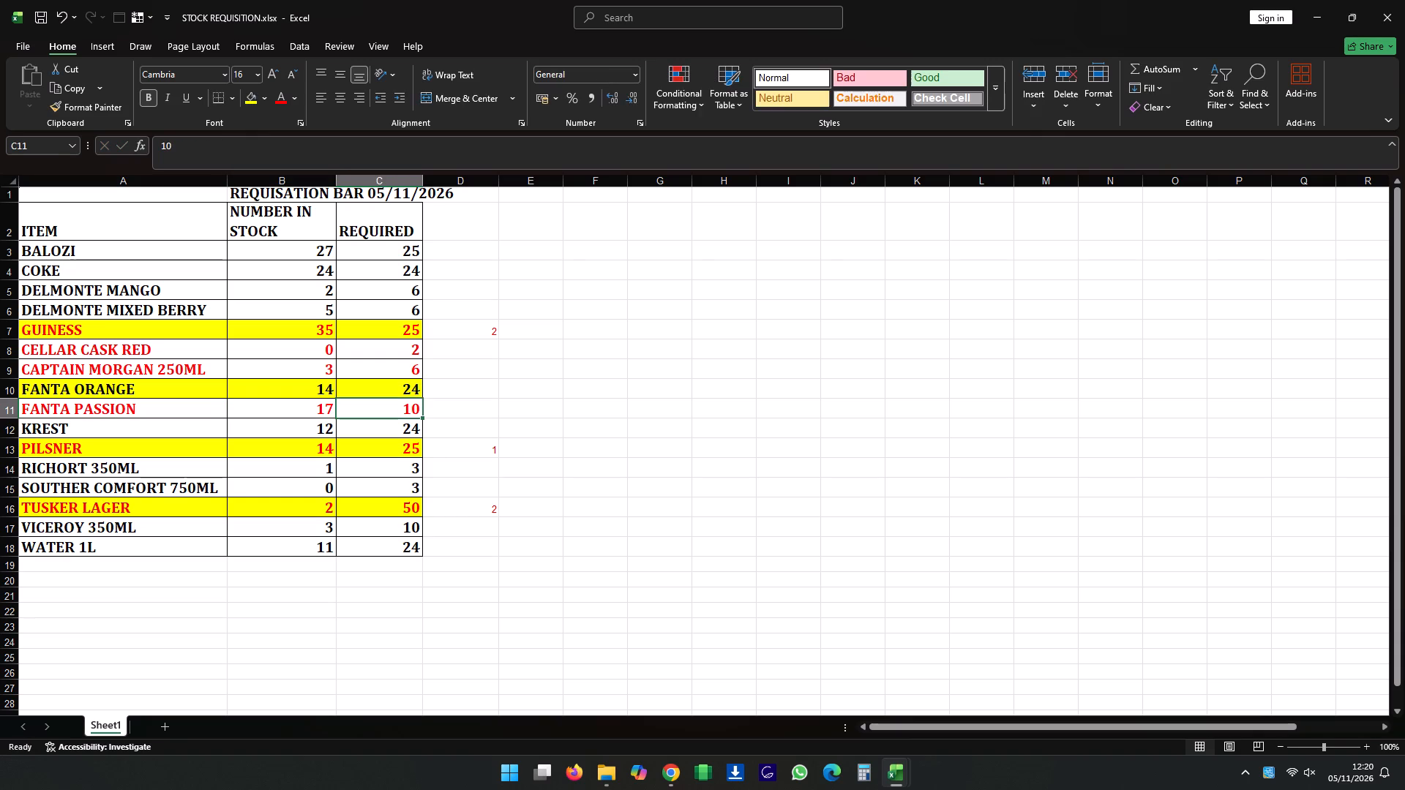
pyautogui.write('24')
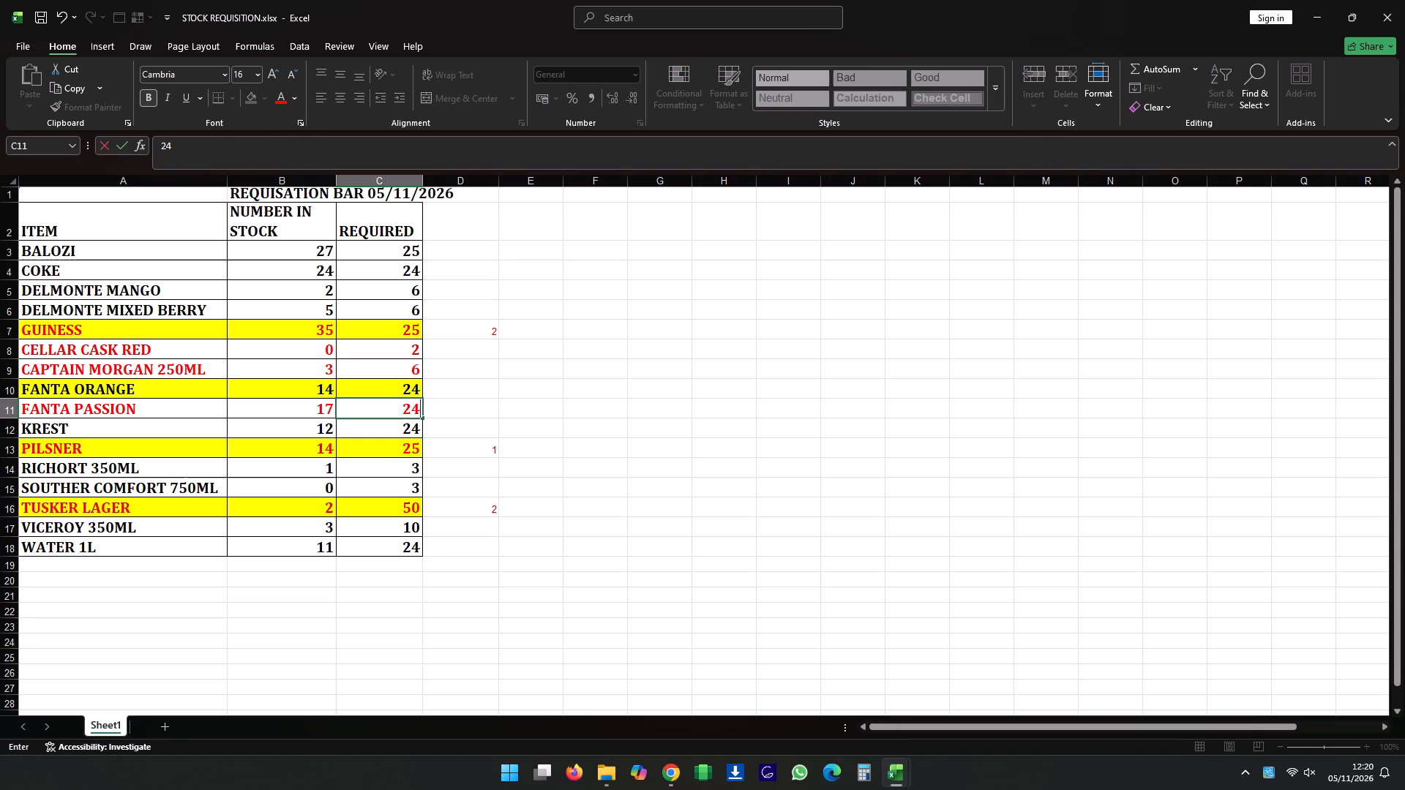
# Rename the KREST item in row 12 as HEINEKEN and set its number in stock to 1.
pyautogui.click(70, 426)
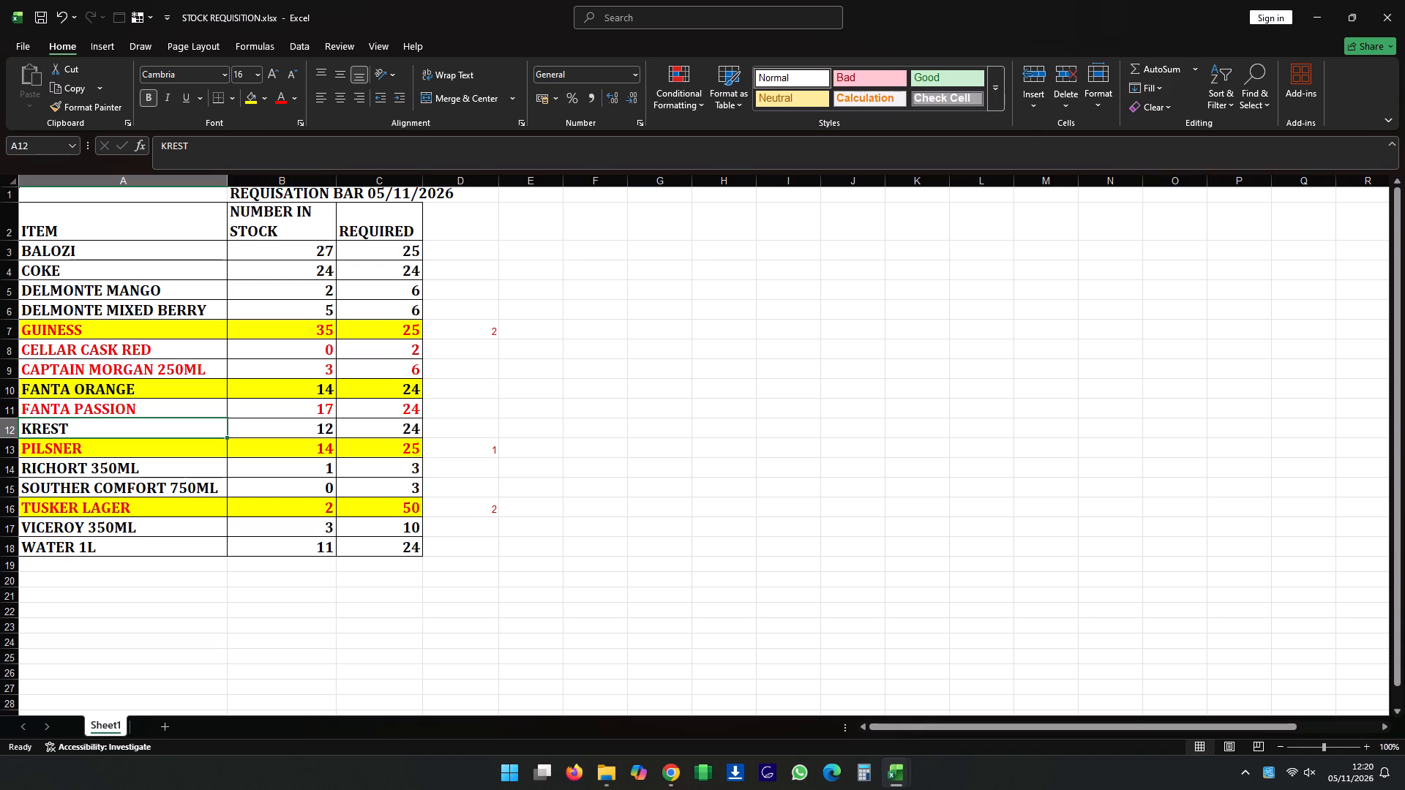
pyautogui.write('HE')
pyautogui.write('NI')
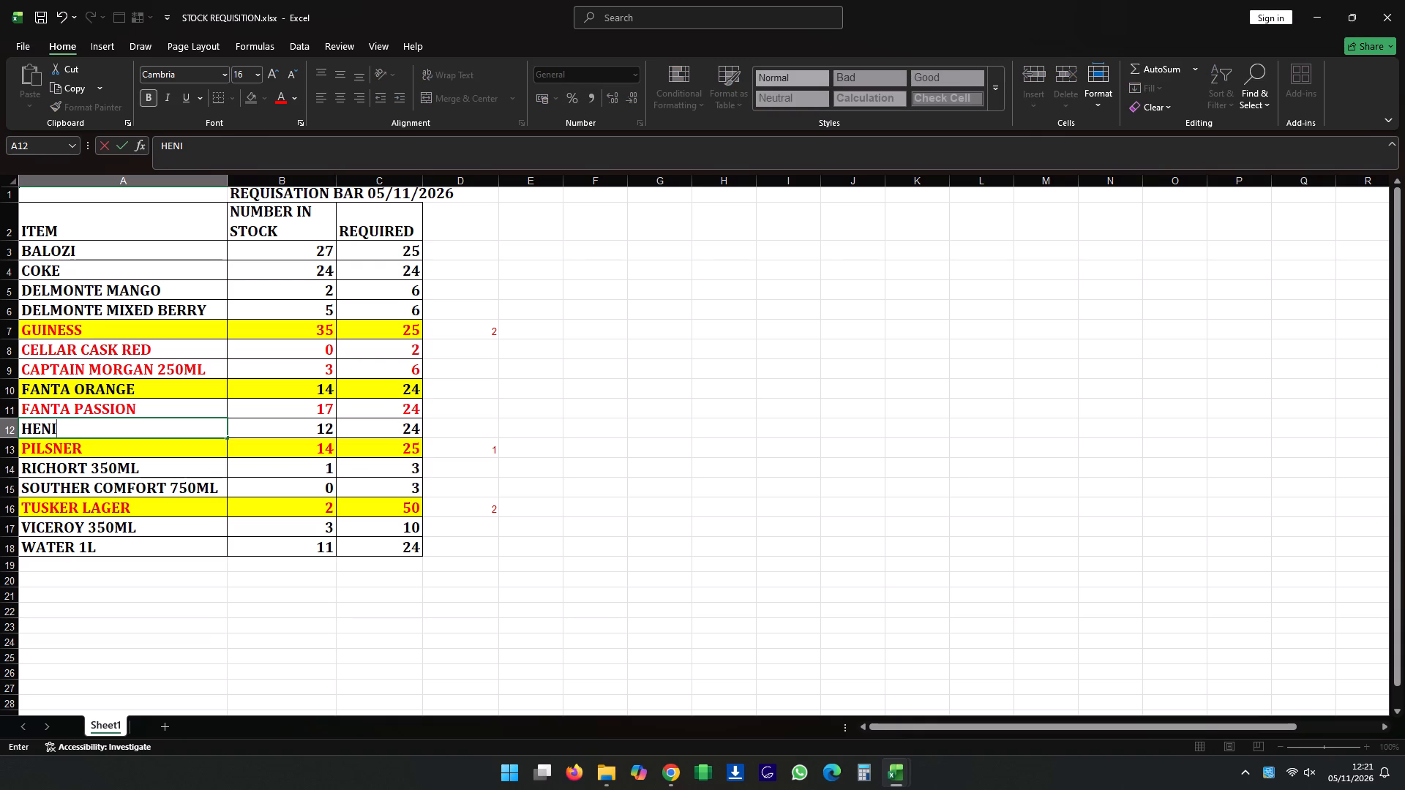
pyautogui.press('BackSpace')
pyautogui.press('BackSpace')
pyautogui.write('INEKE')
pyautogui.press('n')
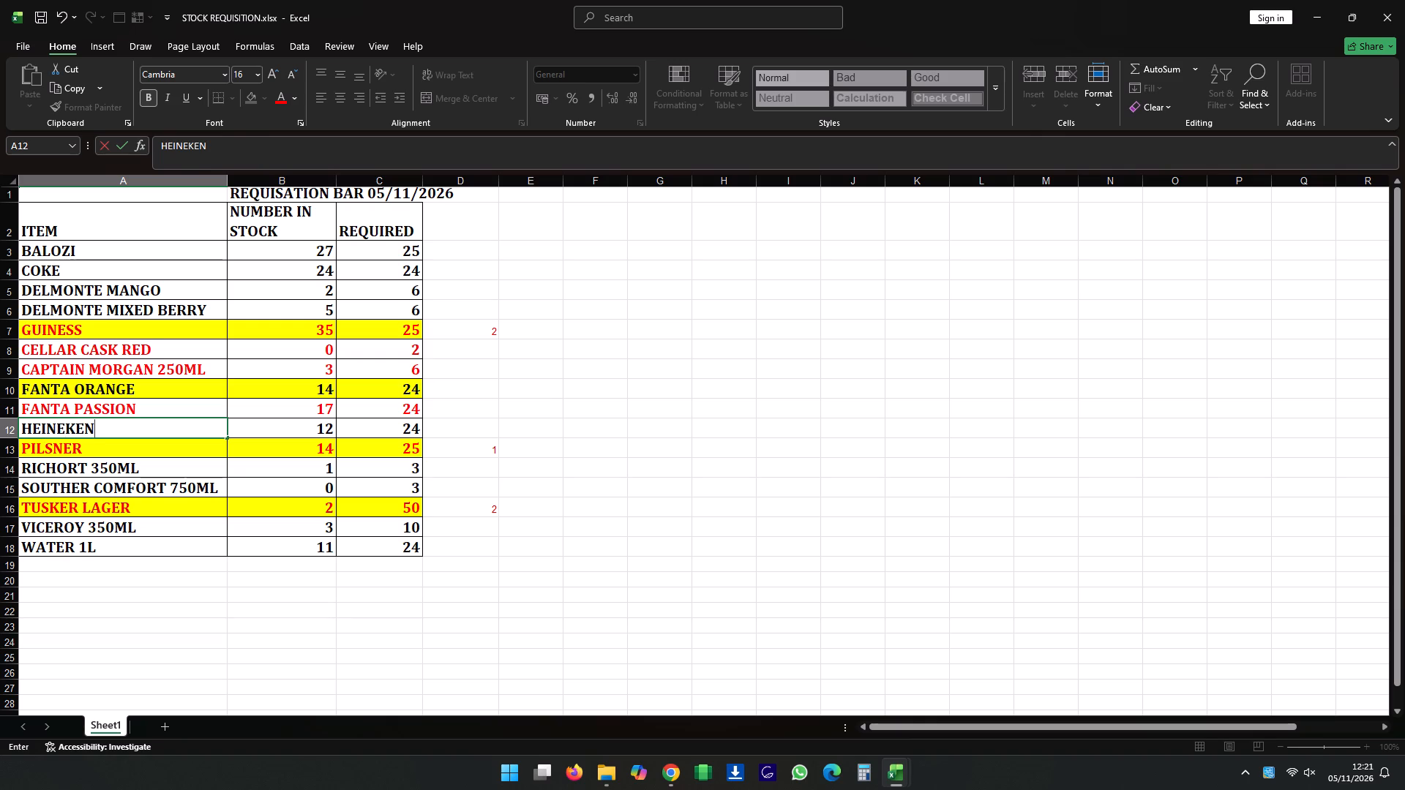
pyautogui.click(299, 426)
pyautogui.press('1')
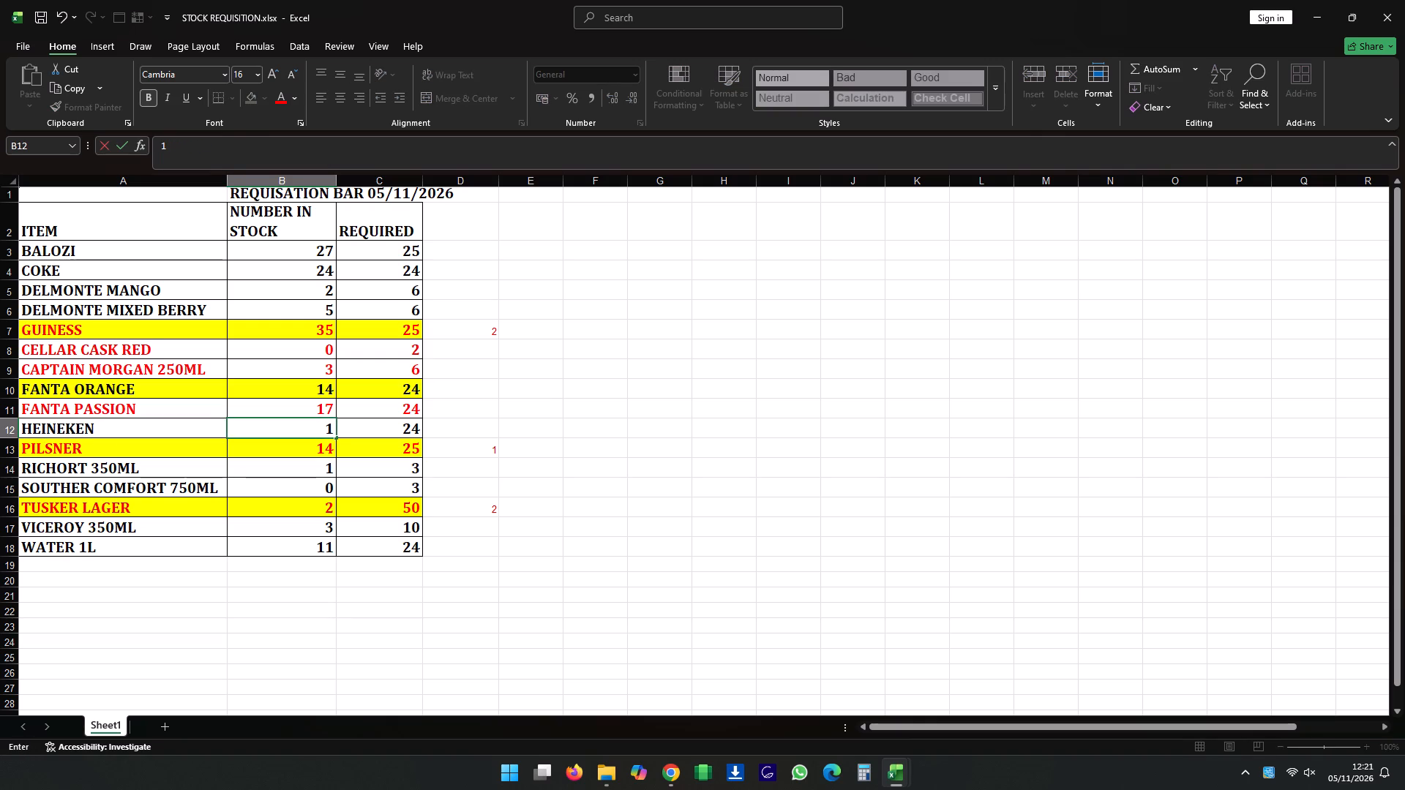
pyautogui.press('Right')
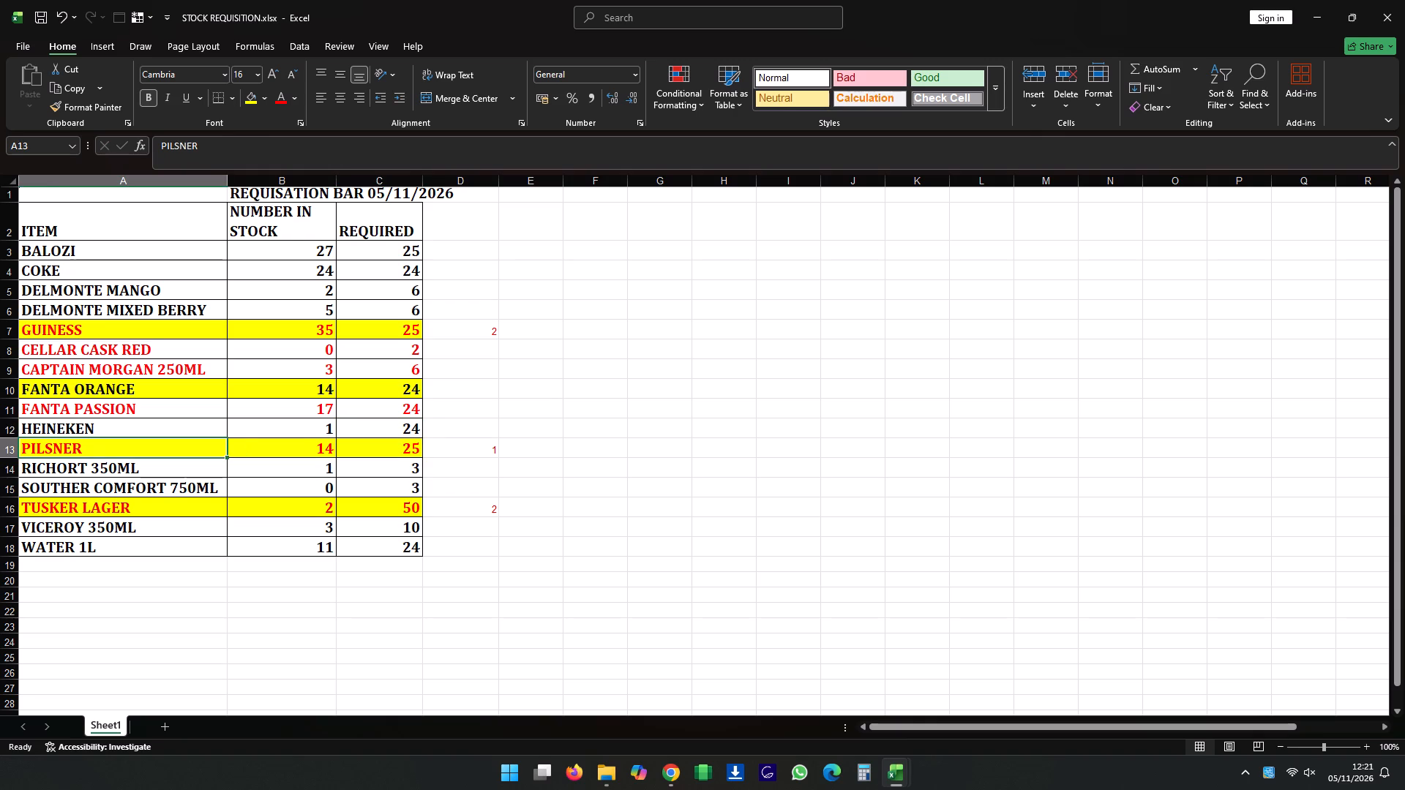
# Rename the PILSNER item in row 13 as MANYATTA and set its required quantity to 50.
pyautogui.write('MA')
pyautogui.write('NYATTA')
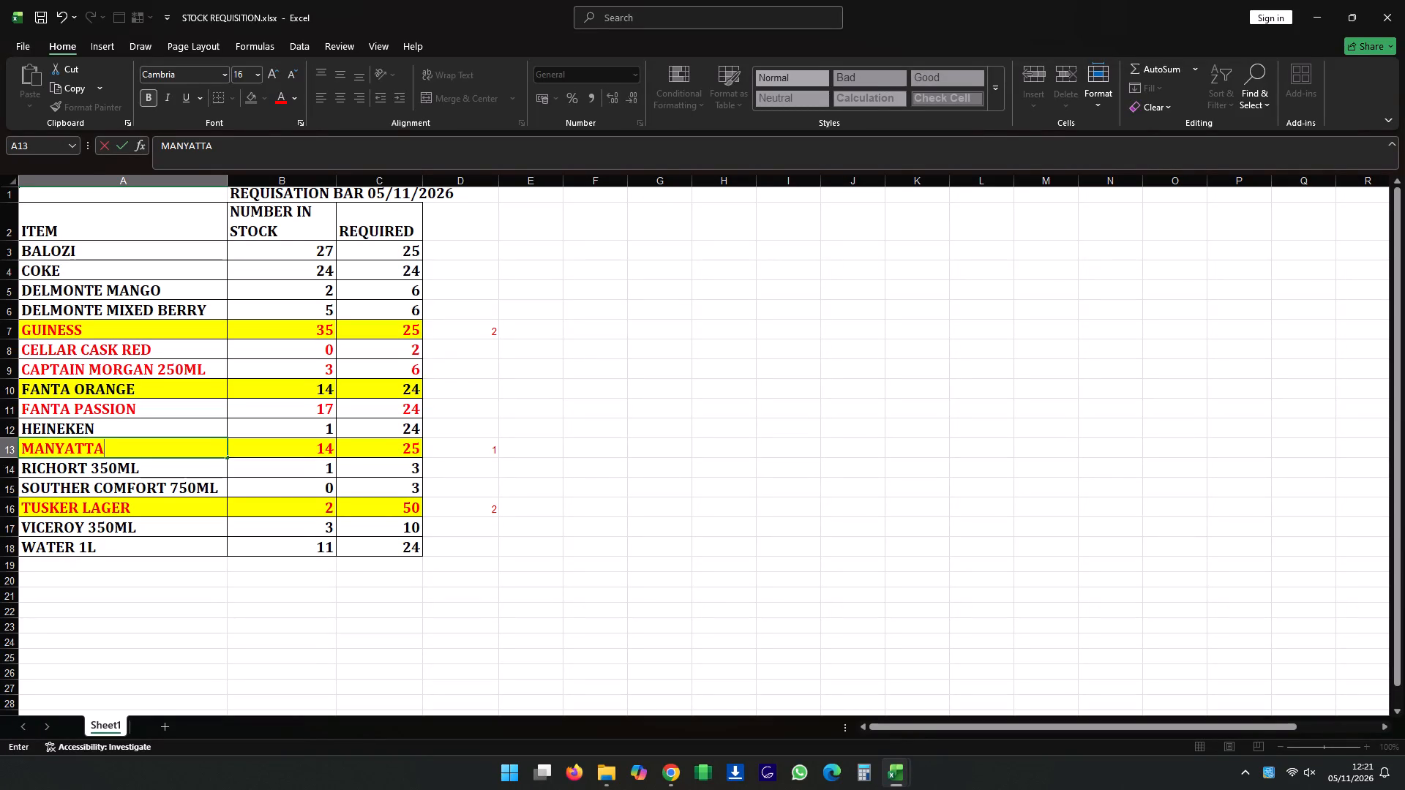
pyautogui.click(394, 453)
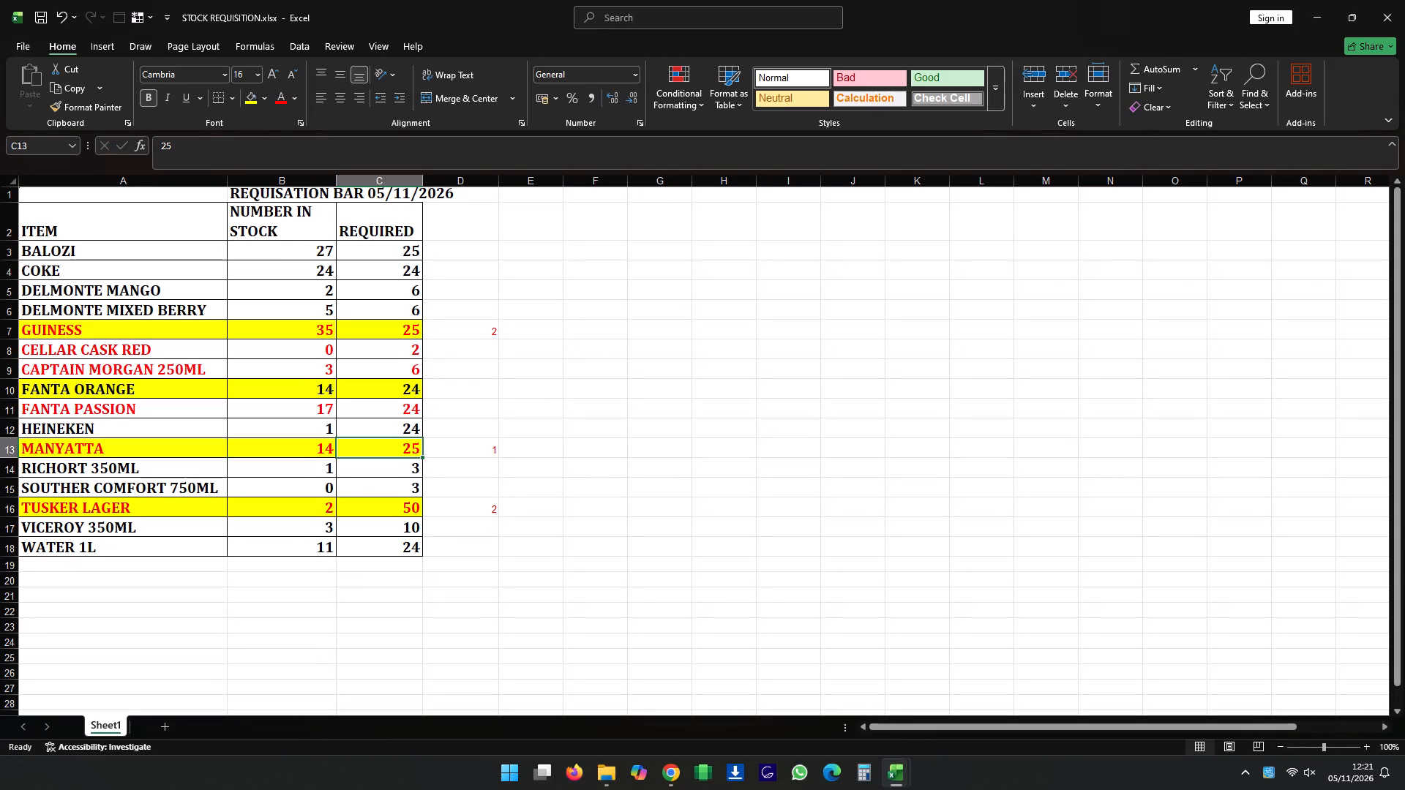
pyautogui.write('50')
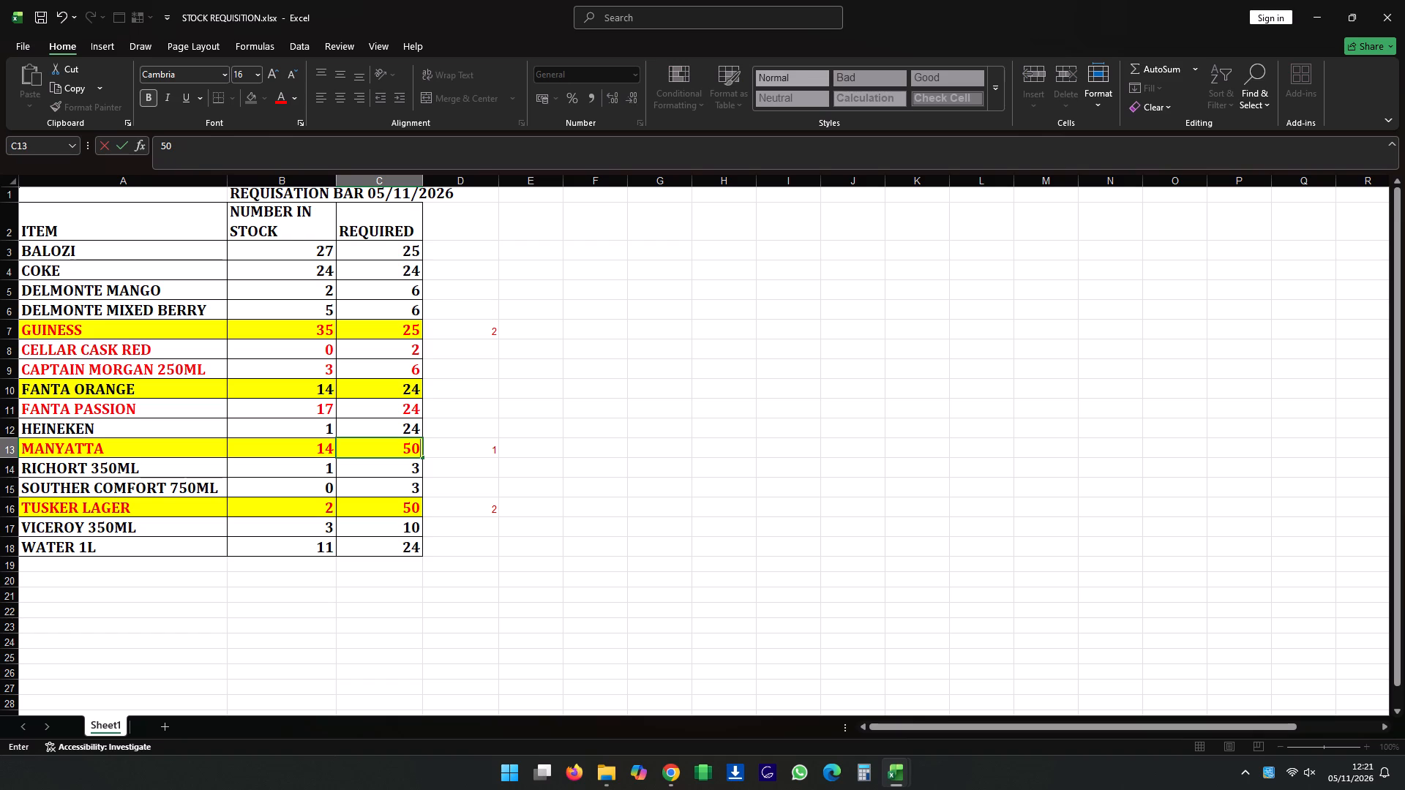
# Replace the RICHORT 350ML row with SPRITE, 18 in stock and 24 required.
pyautogui.click(122, 475)
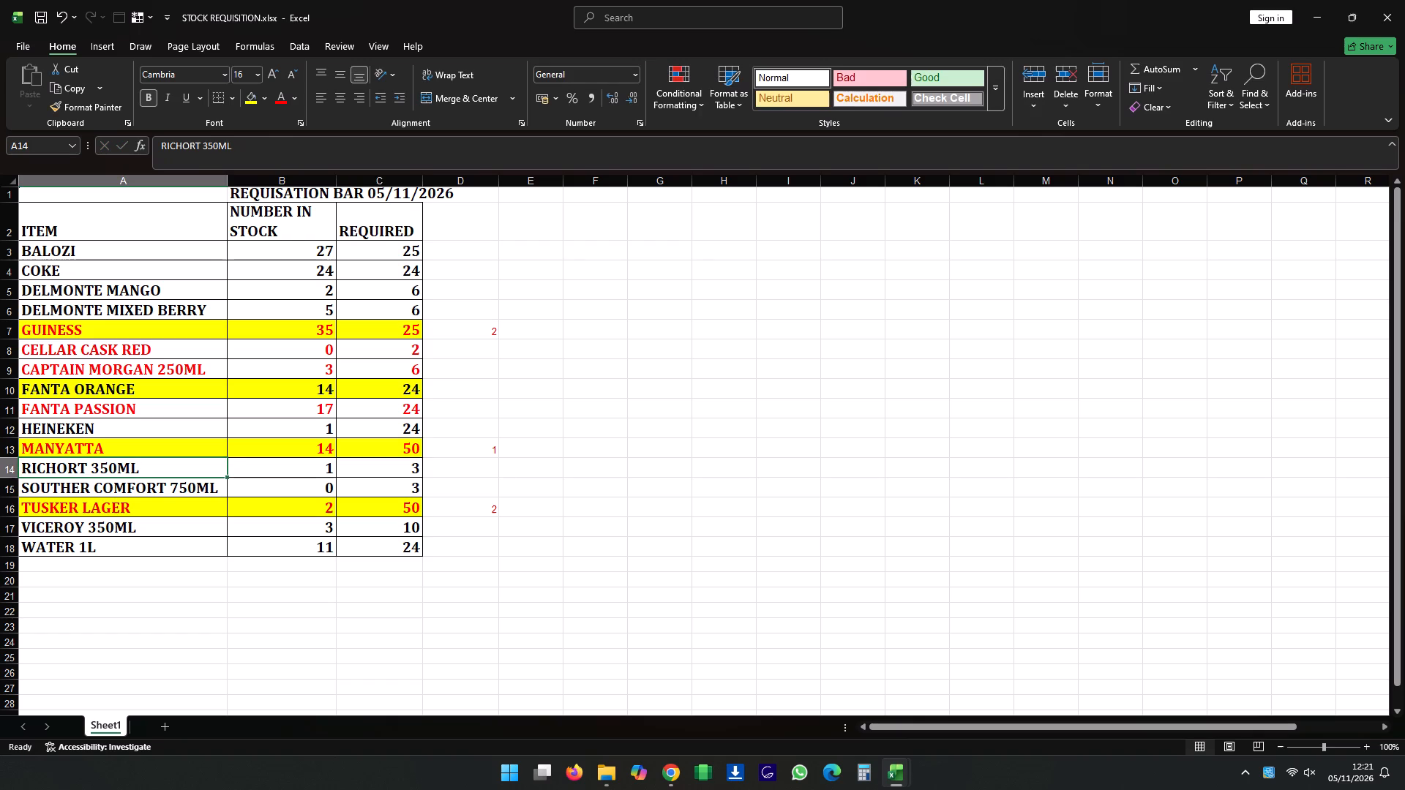
pyautogui.write('SP')
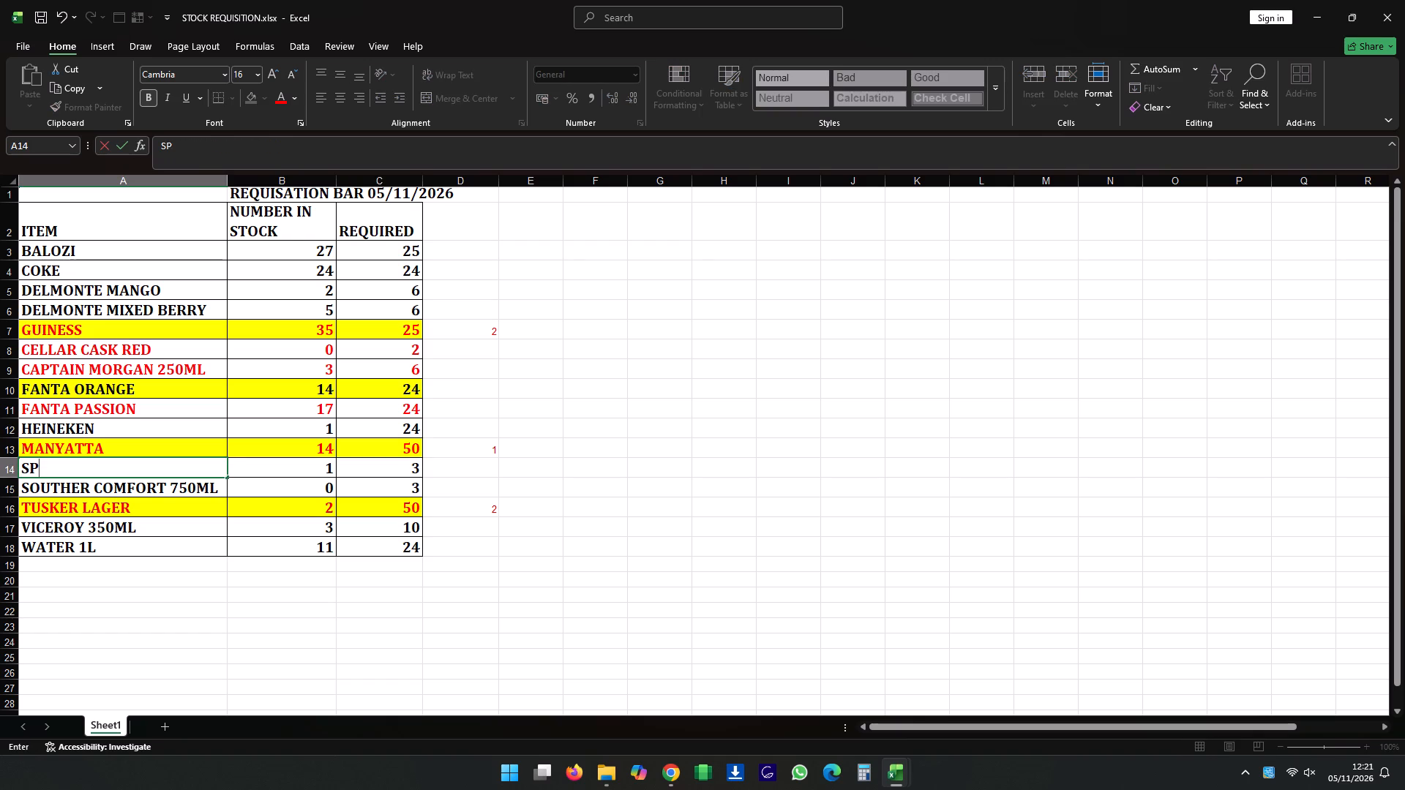
pyautogui.write('RITE')
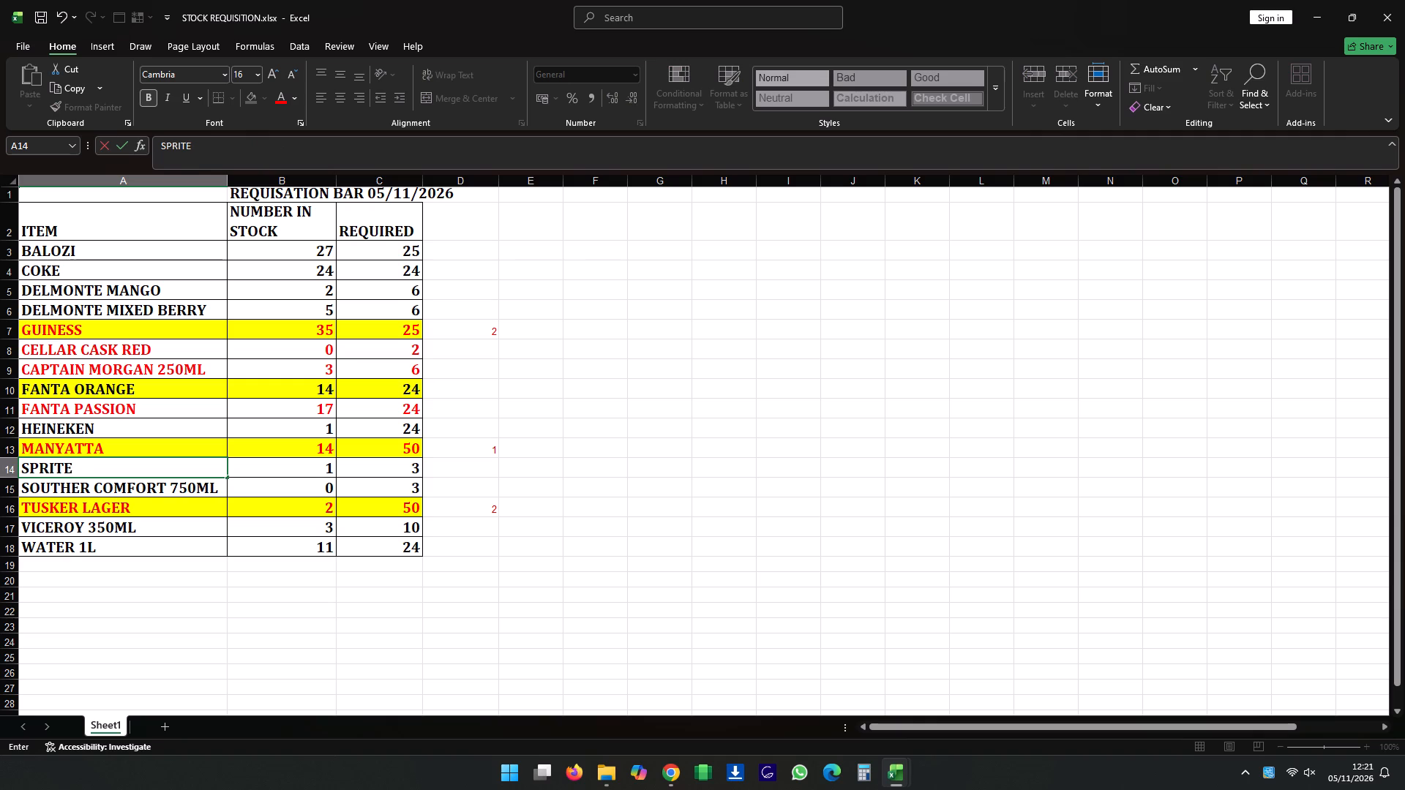
pyautogui.click(306, 469)
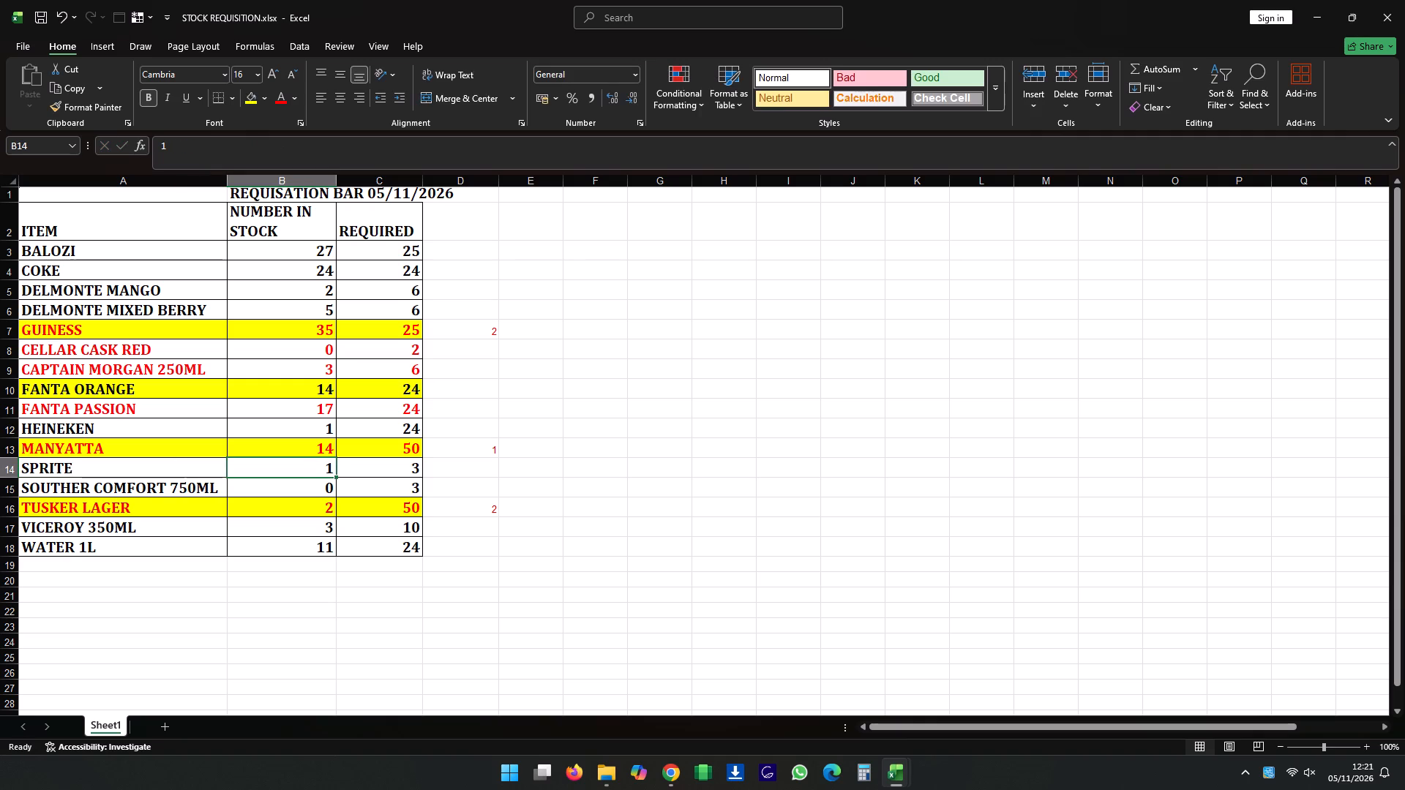
pyautogui.write('18')
pyautogui.press('Right')
pyautogui.write('24')
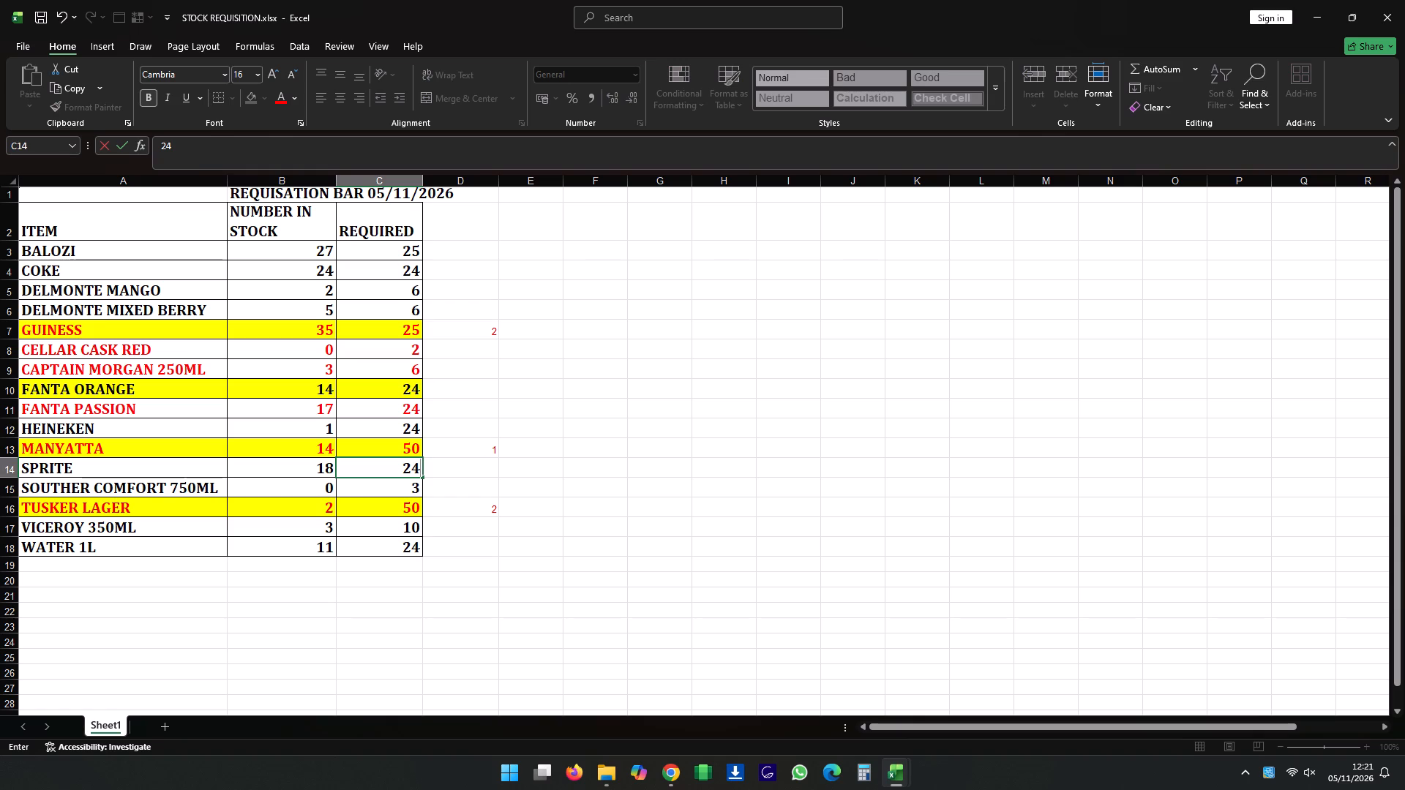
# Set the number in stock for TUSKER LAGER to 16.
pyautogui.click(77, 489)
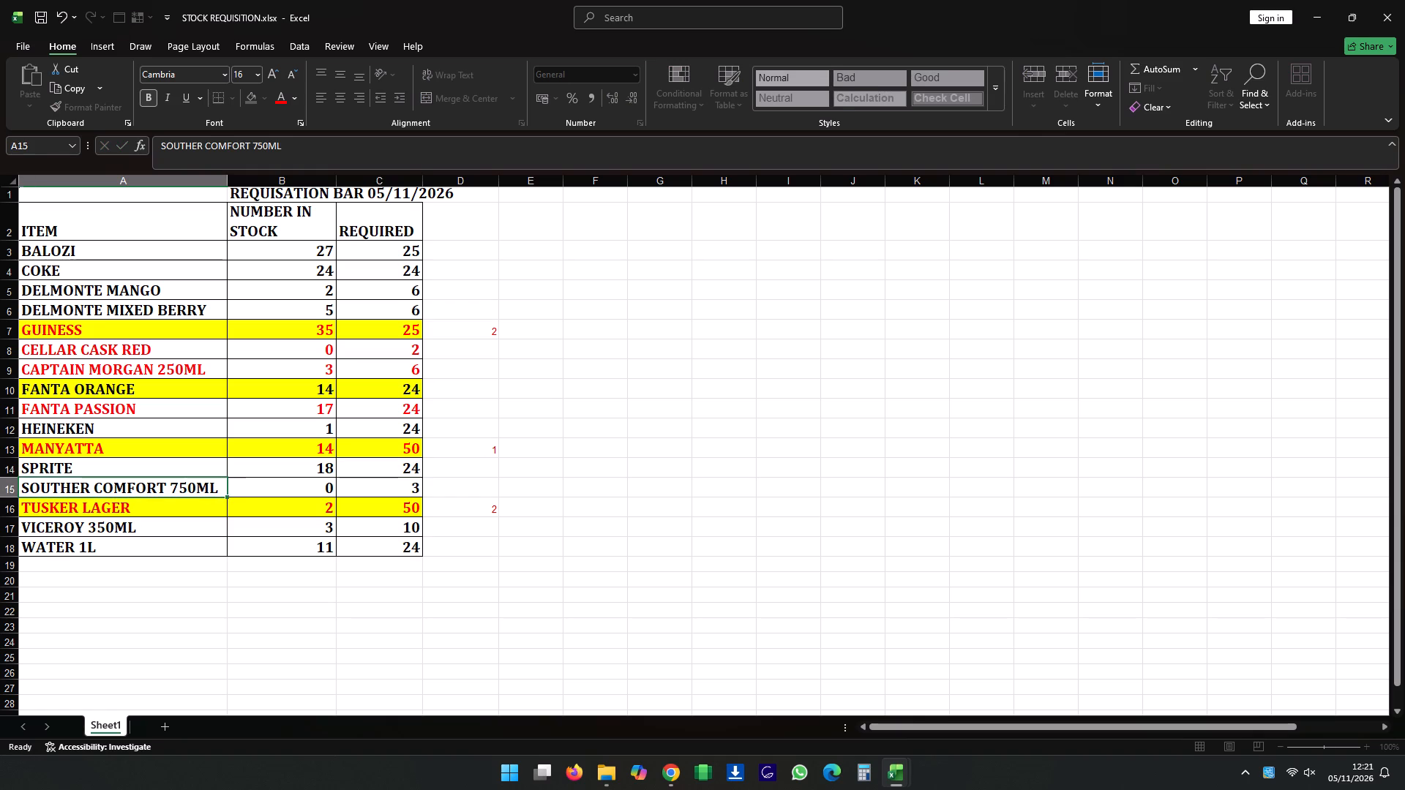
pyautogui.click(321, 513)
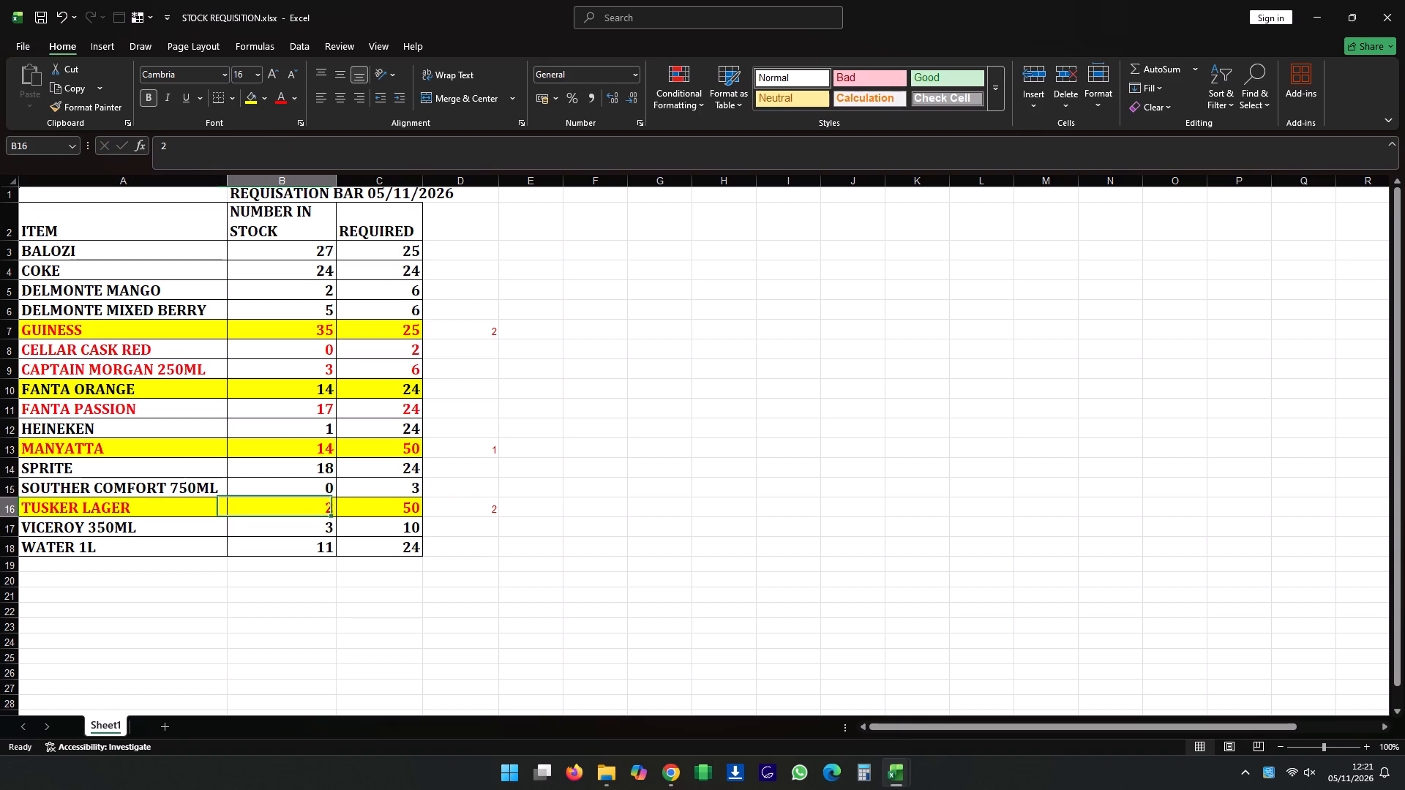
pyautogui.press('1')
pyautogui.press('6')
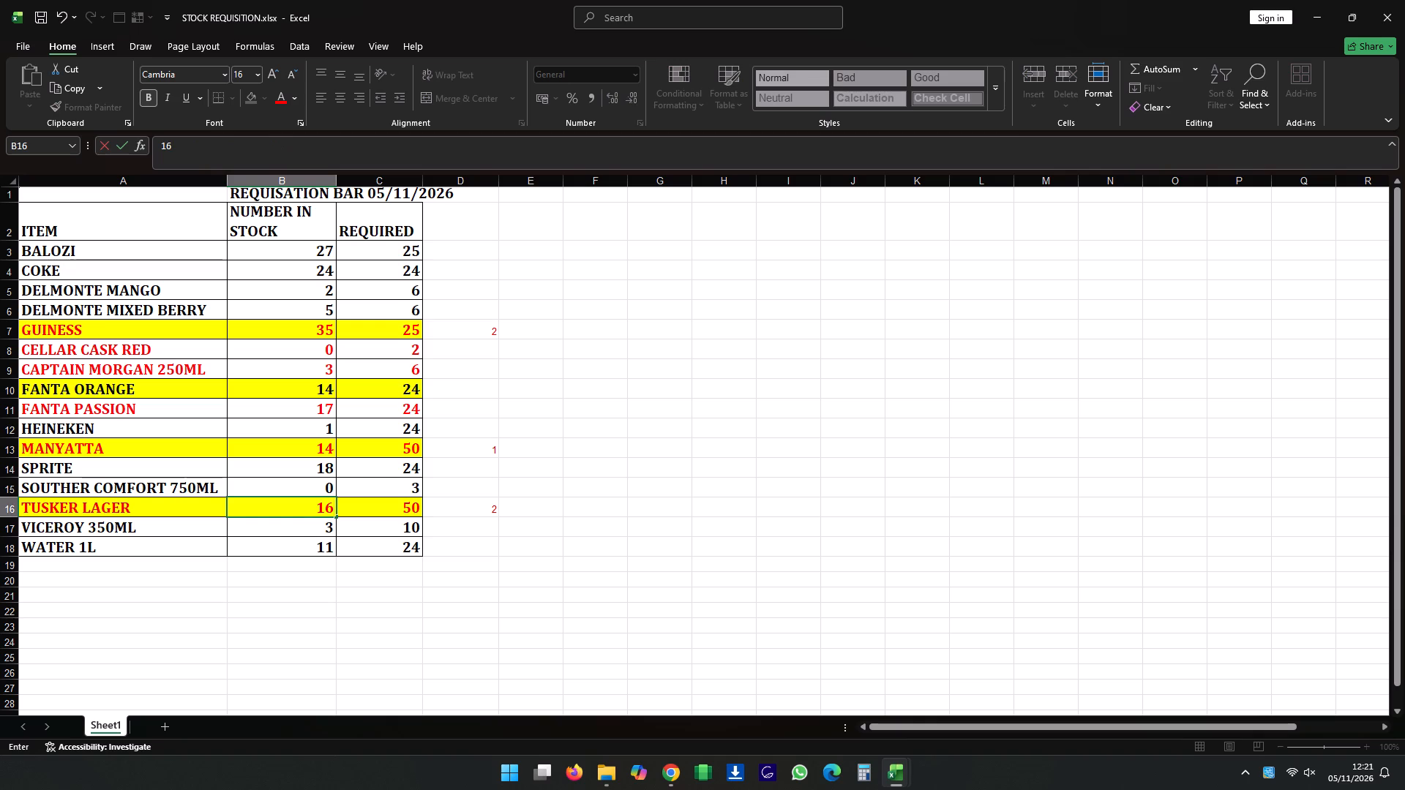
# Rename the SOUTHER COMFORT 750ML item in row 15 as V&A 250MML and set its required quantity to 4.
pyautogui.click(64, 489)
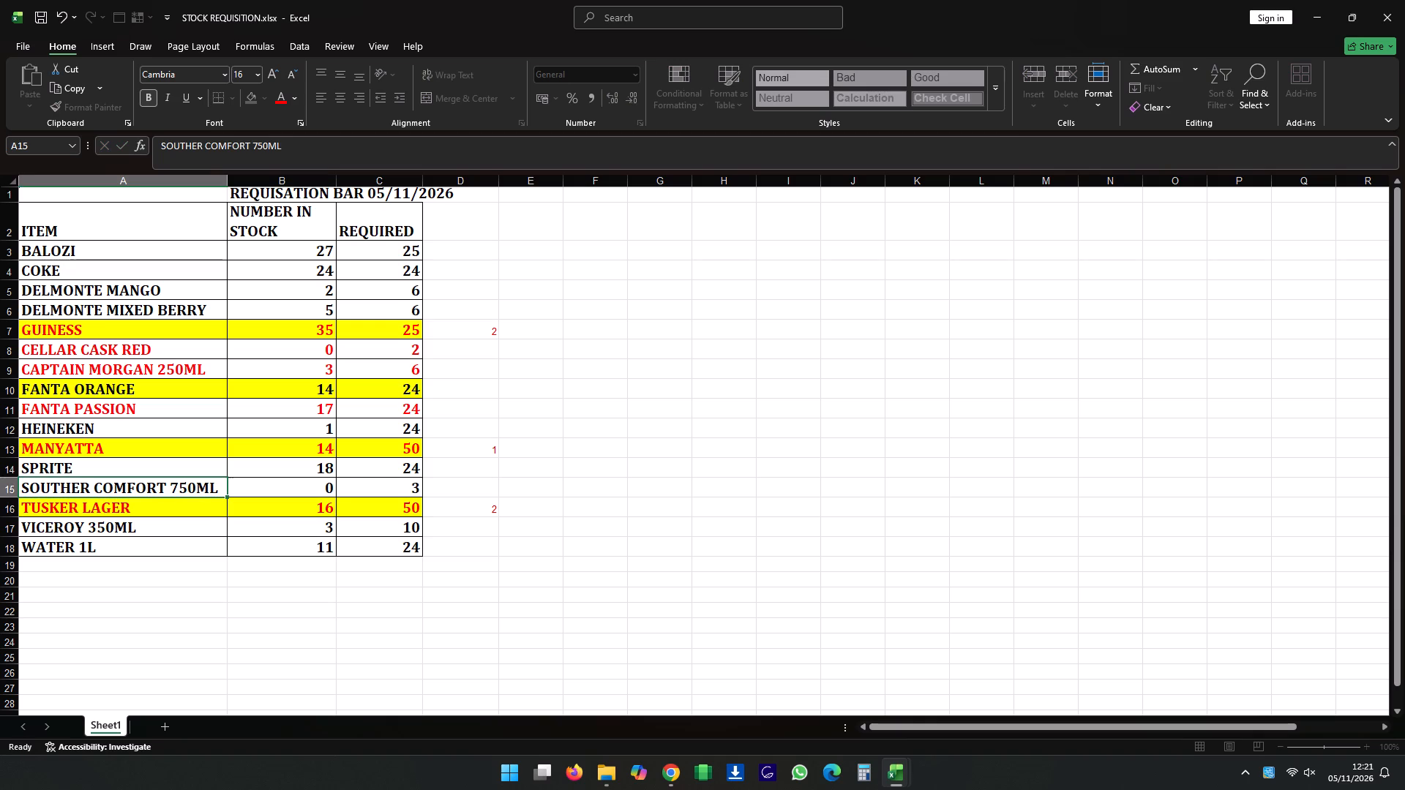
pyautogui.press('v')
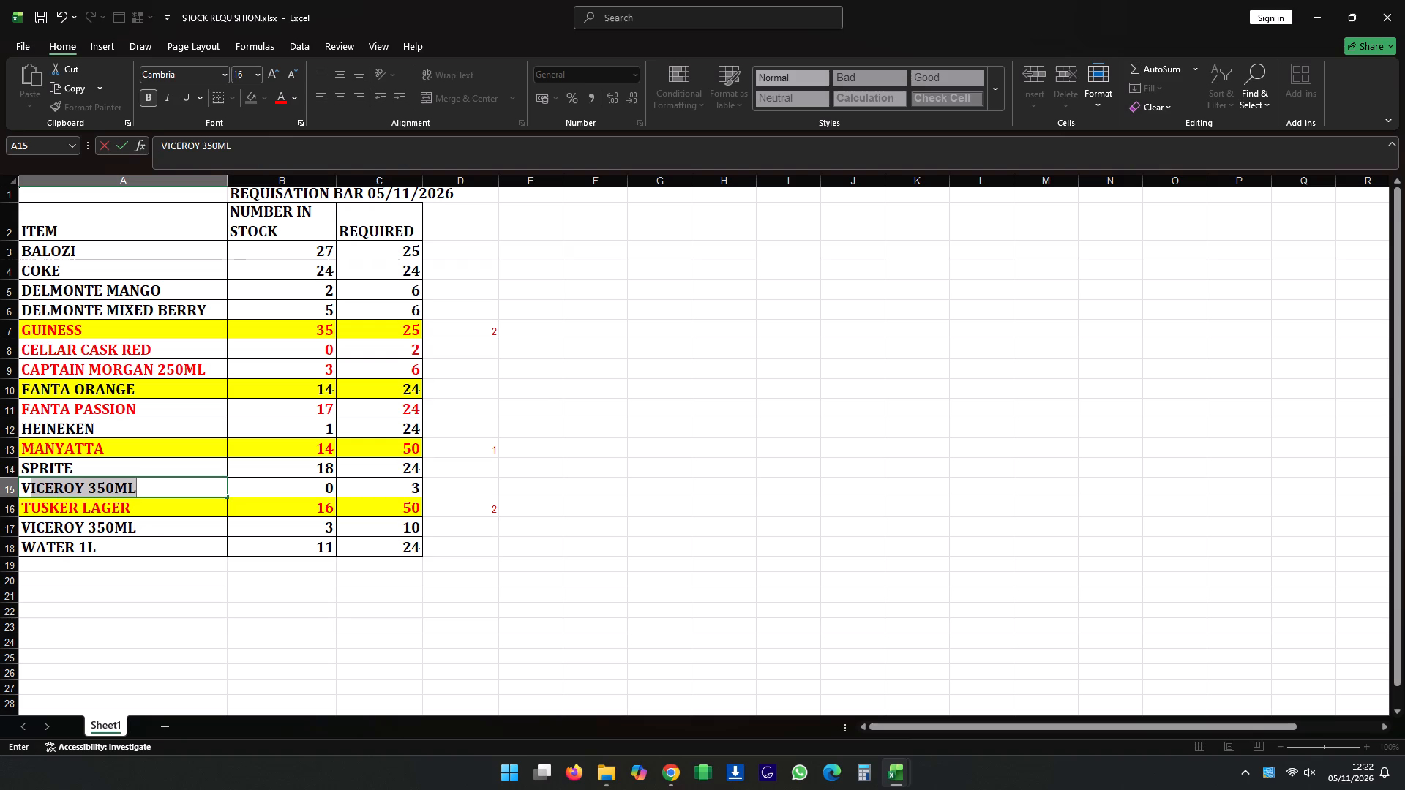
pyautogui.hotkey('shift', '$')
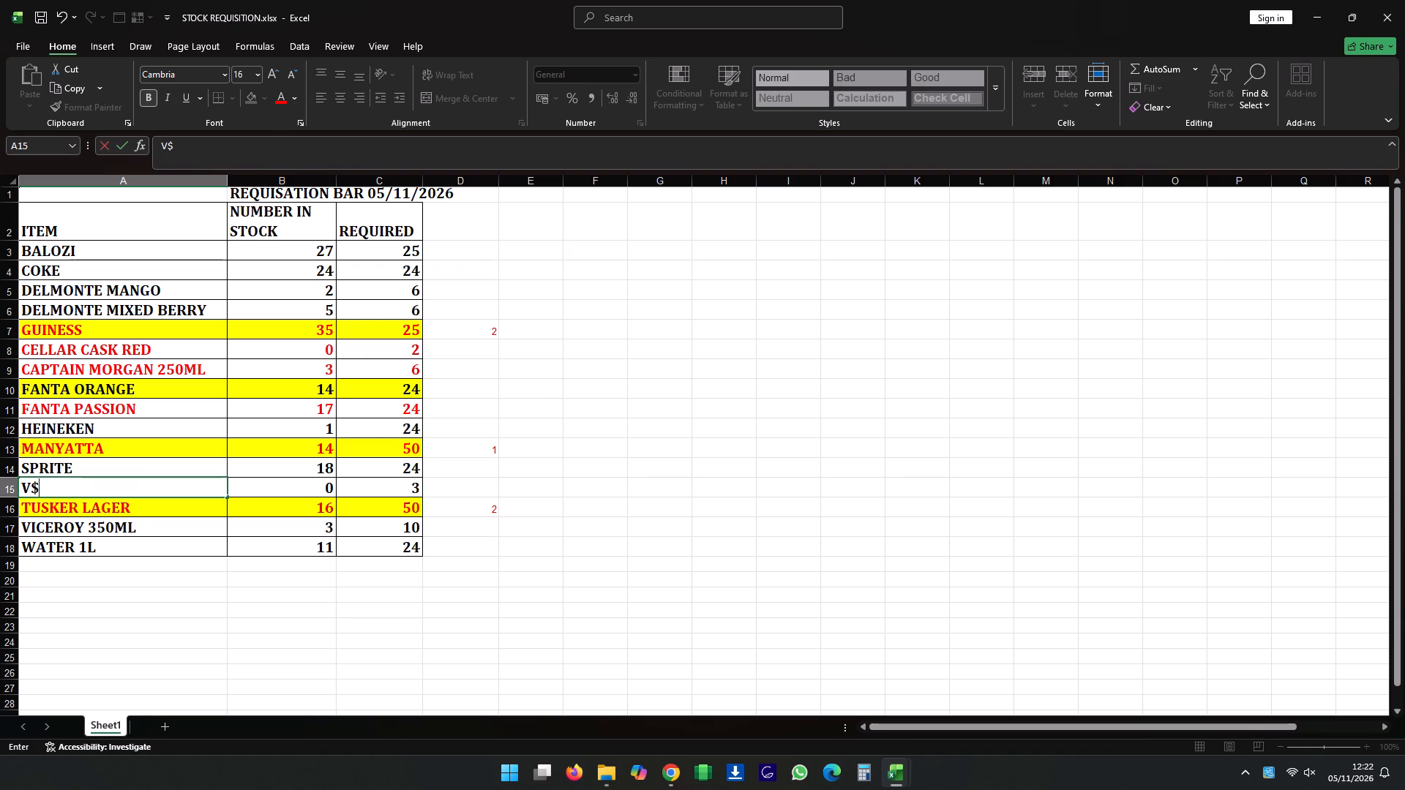
pyautogui.press('BackSpace')
pyautogui.hotkey('shift', '&')
pyautogui.press('a')
pyautogui.press('space')
pyautogui.write('250')
pyautogui.write('MML')
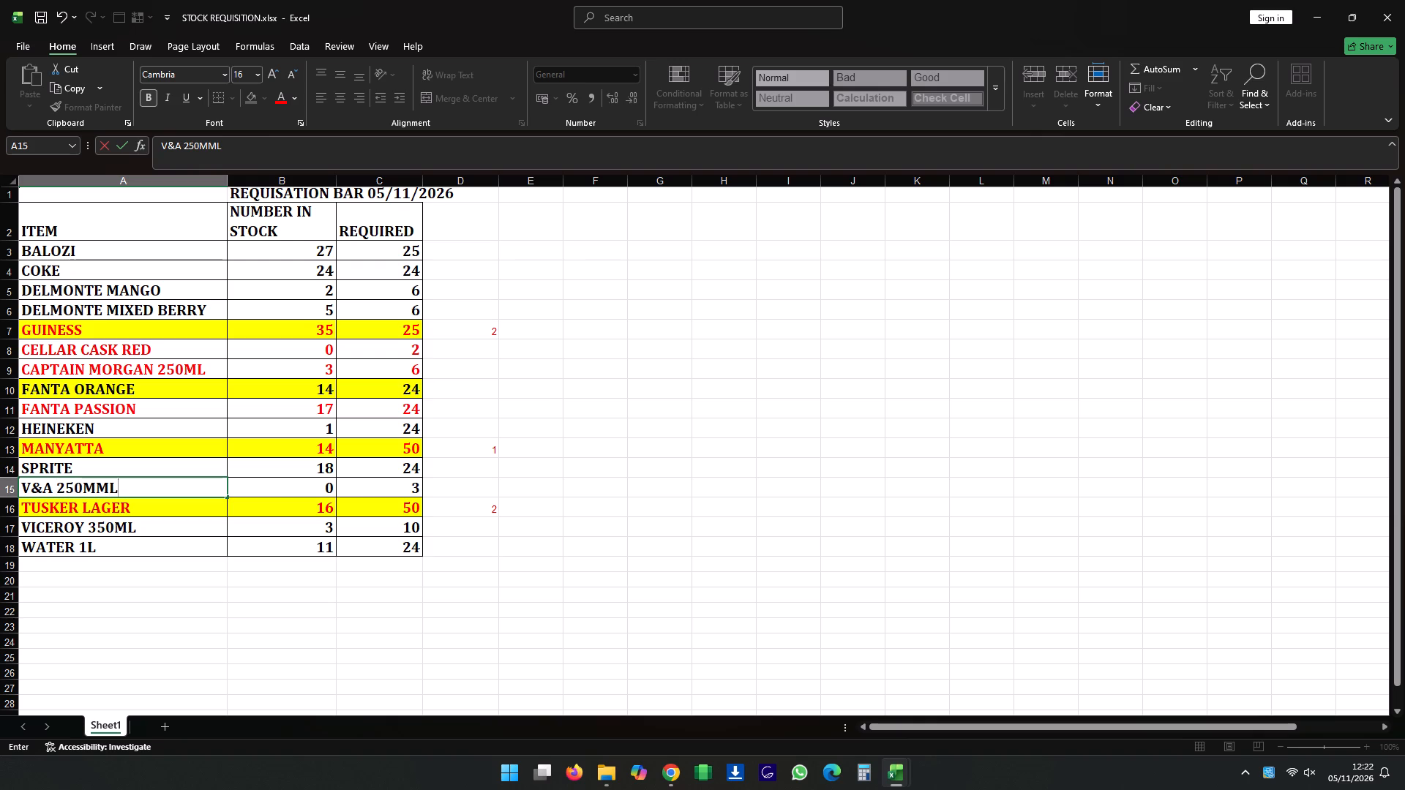
pyautogui.click(321, 490)
pyautogui.click(400, 485)
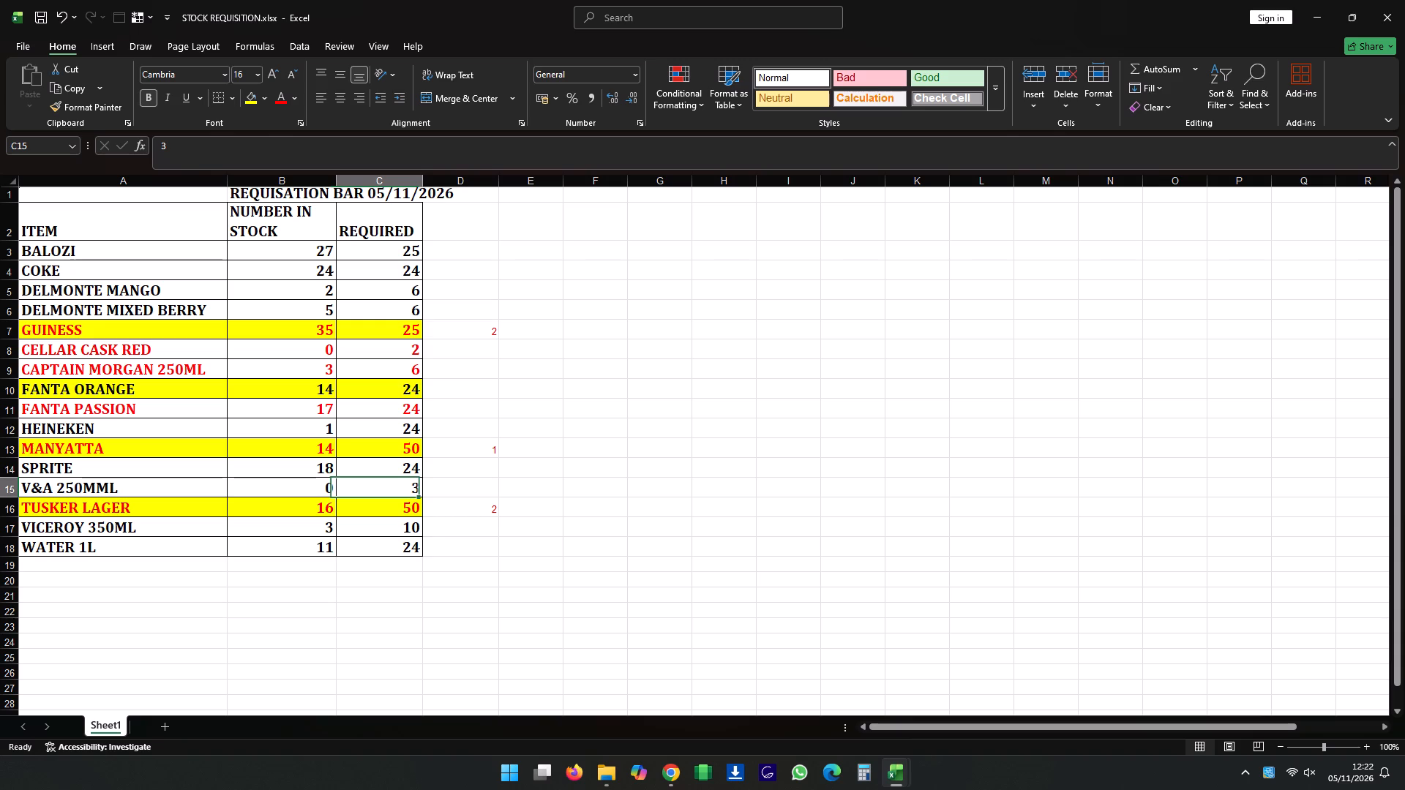
pyautogui.press('4')
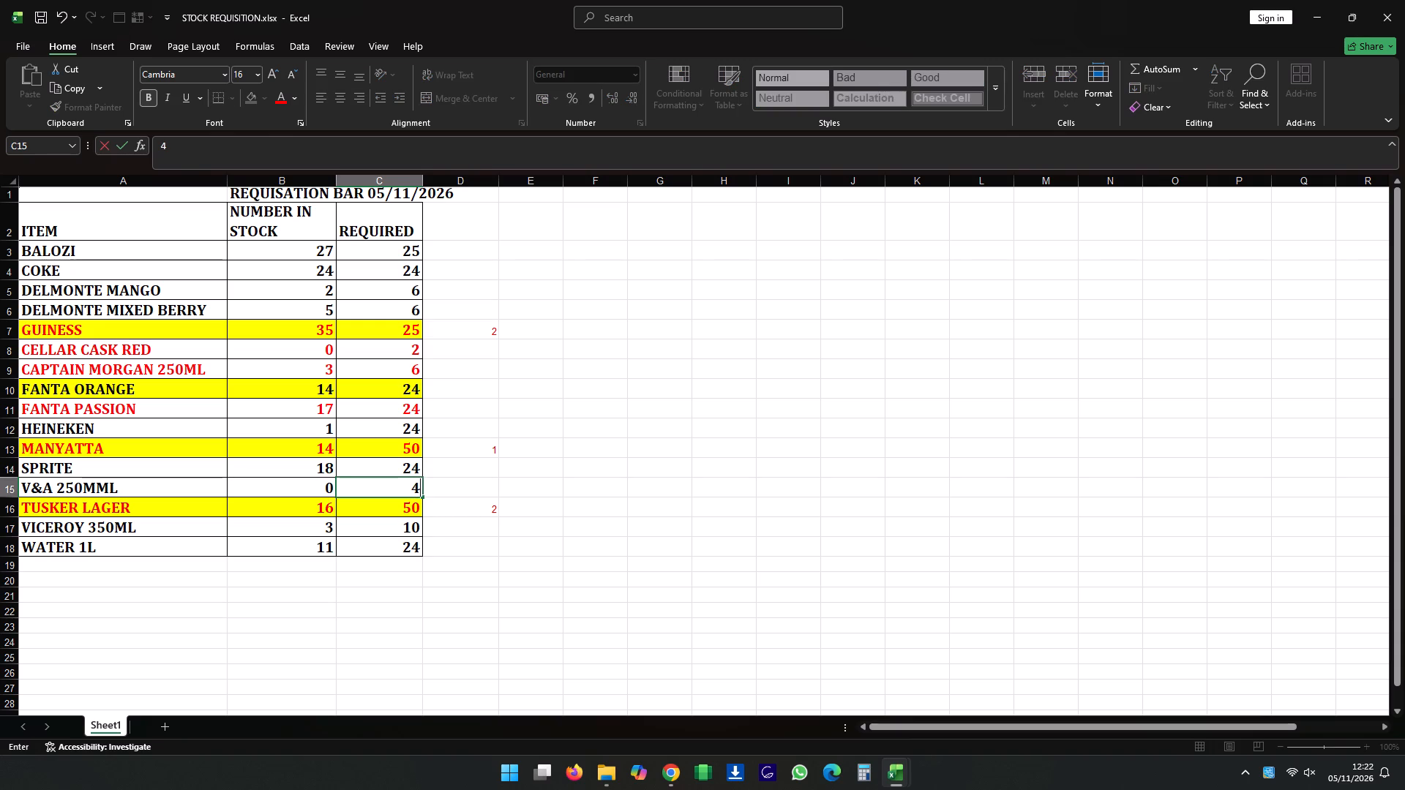
# Change the VICEROY 350ML row to VICEROY 250ML, with 2 in stock and 12 required.
pyautogui.click(89, 531)
pyautogui.click(233, 147)
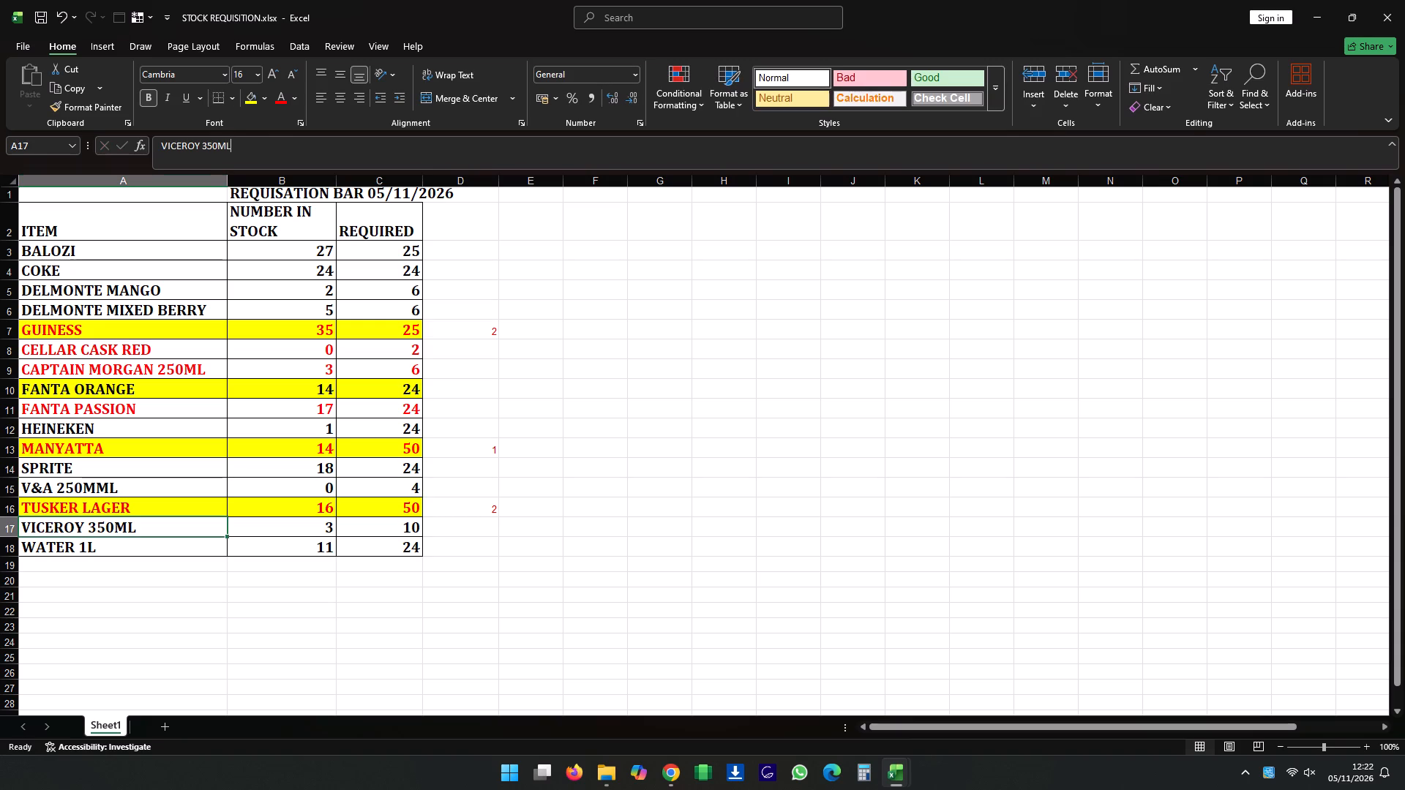
pyautogui.press('BackSpace')
pyautogui.press('BackSpace')
pyautogui.press('BackSpace')
pyautogui.press('BackSpace')
pyautogui.press('BackSpace')
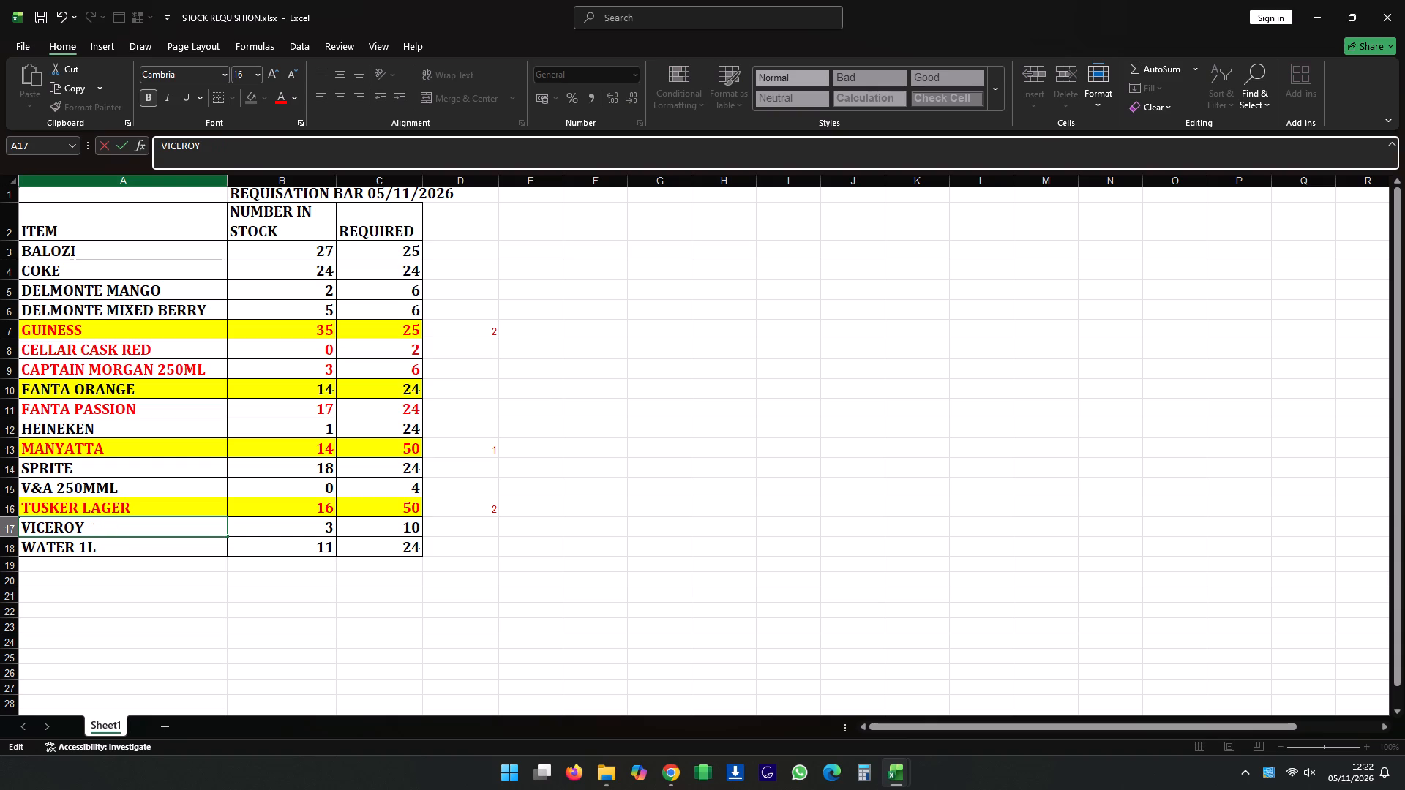
pyautogui.write('250ML')
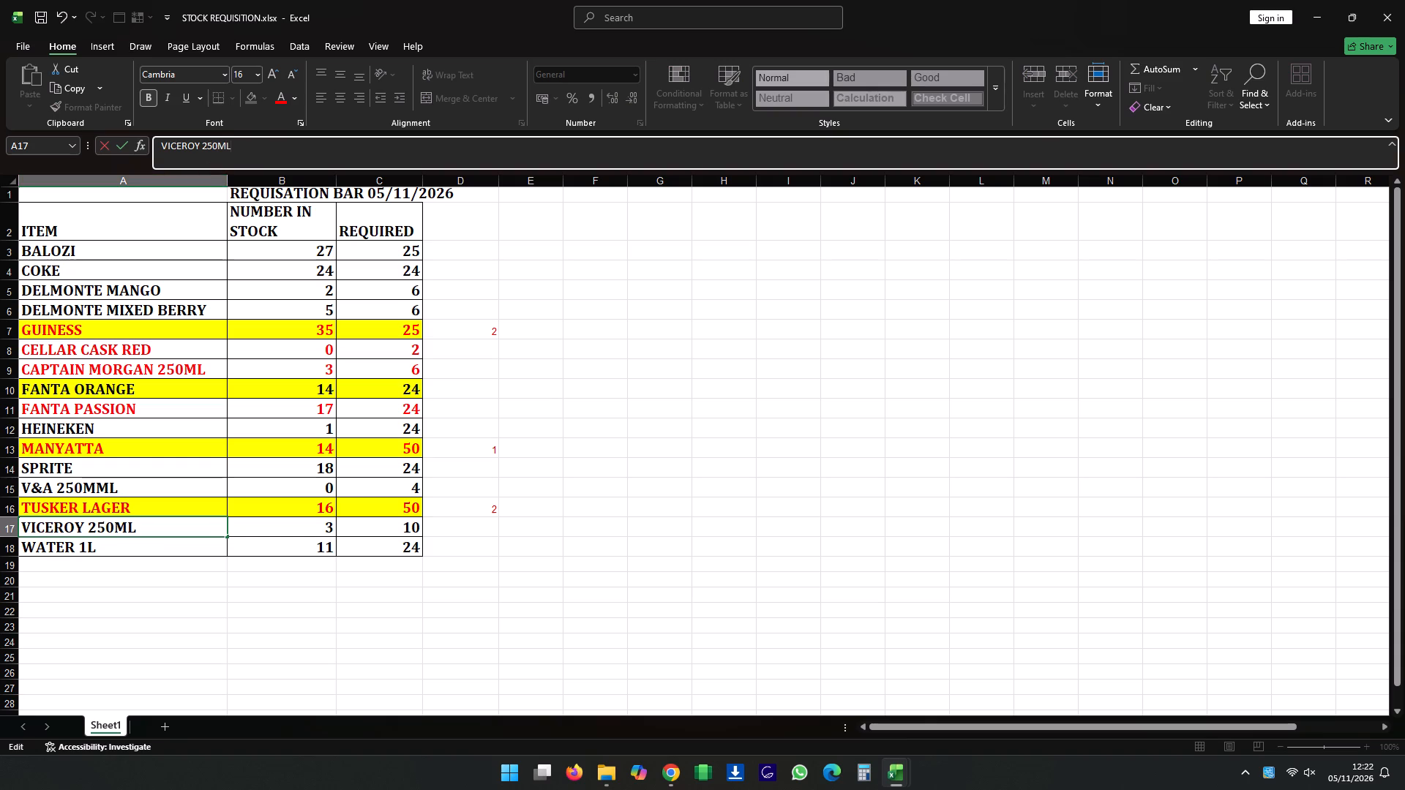
pyautogui.click(303, 524)
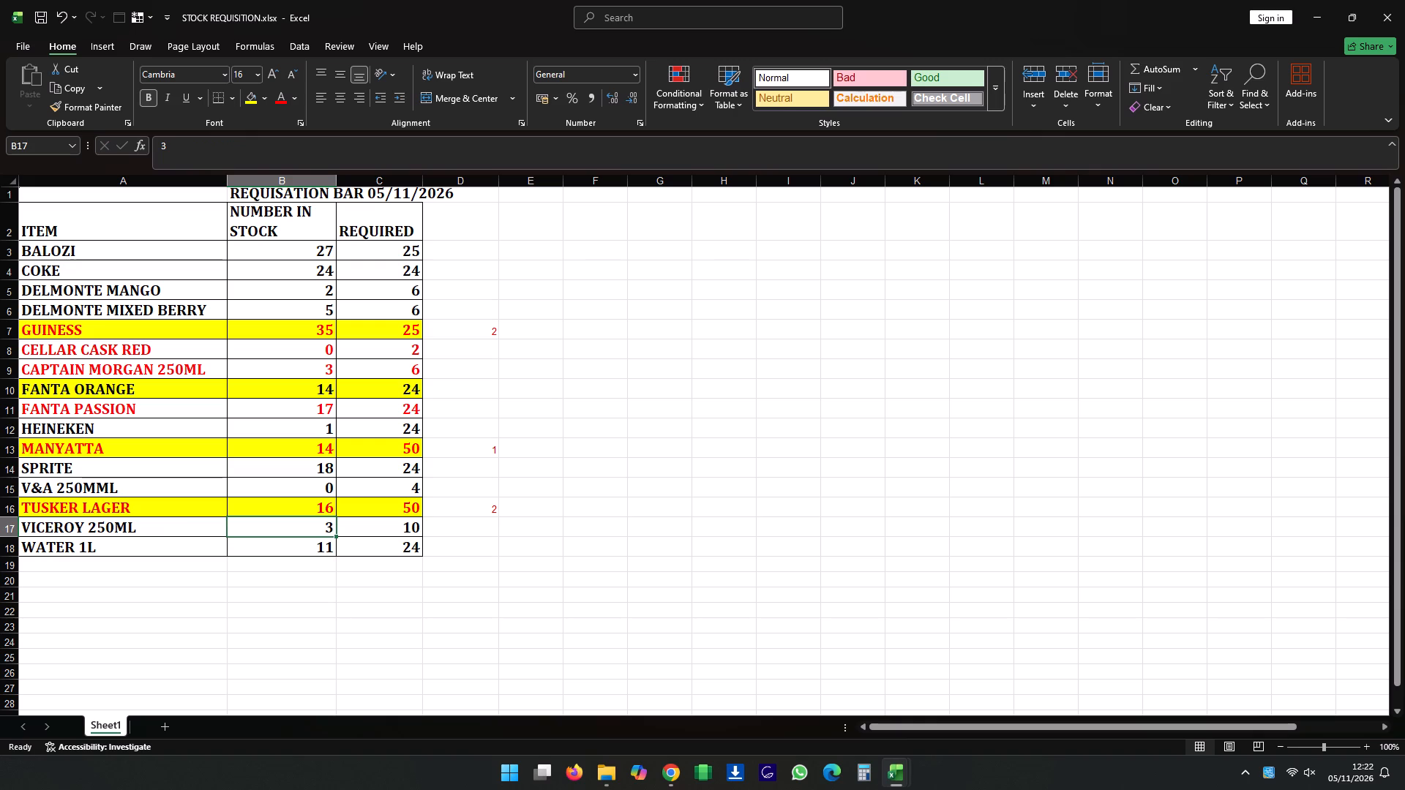
pyautogui.press('2')
pyautogui.press('Right')
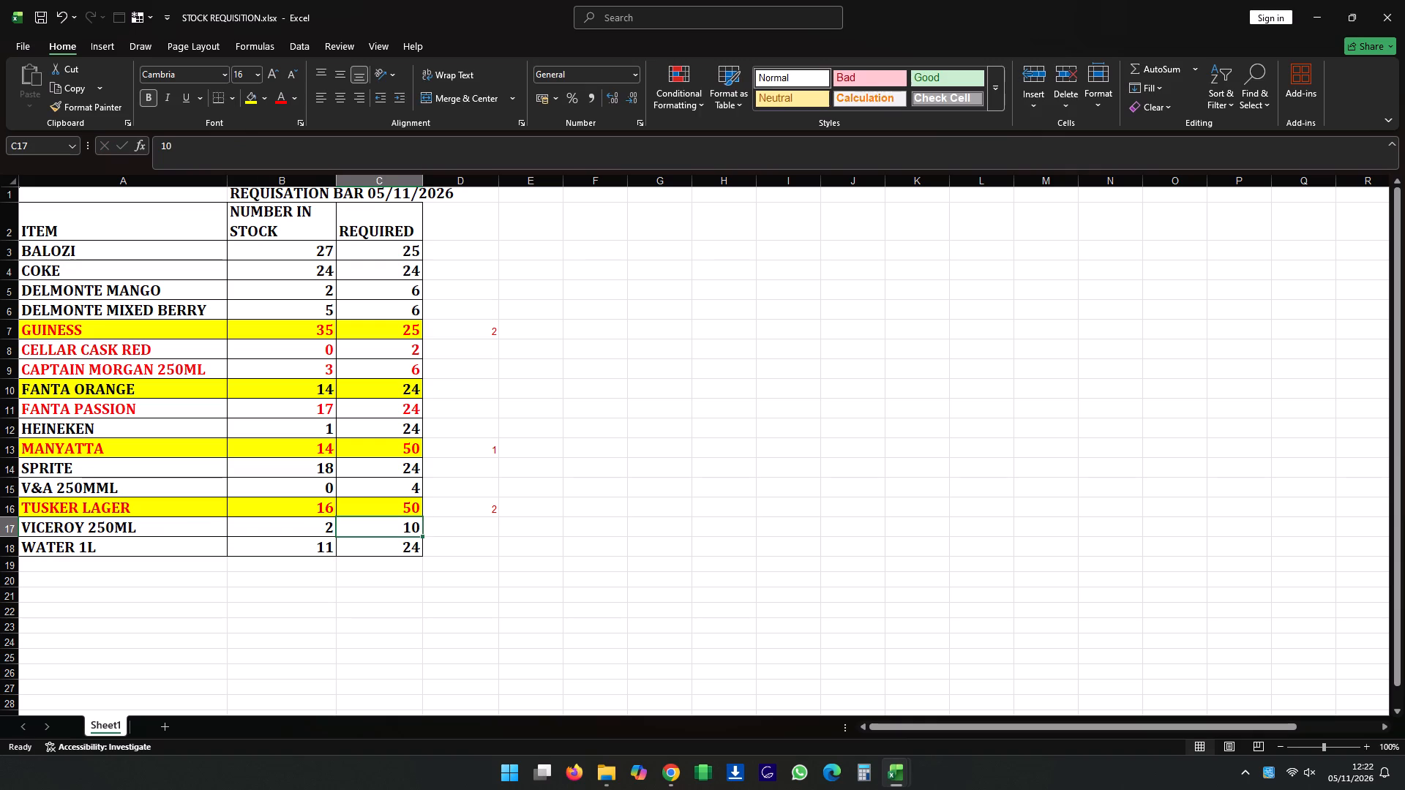
pyautogui.write('12')
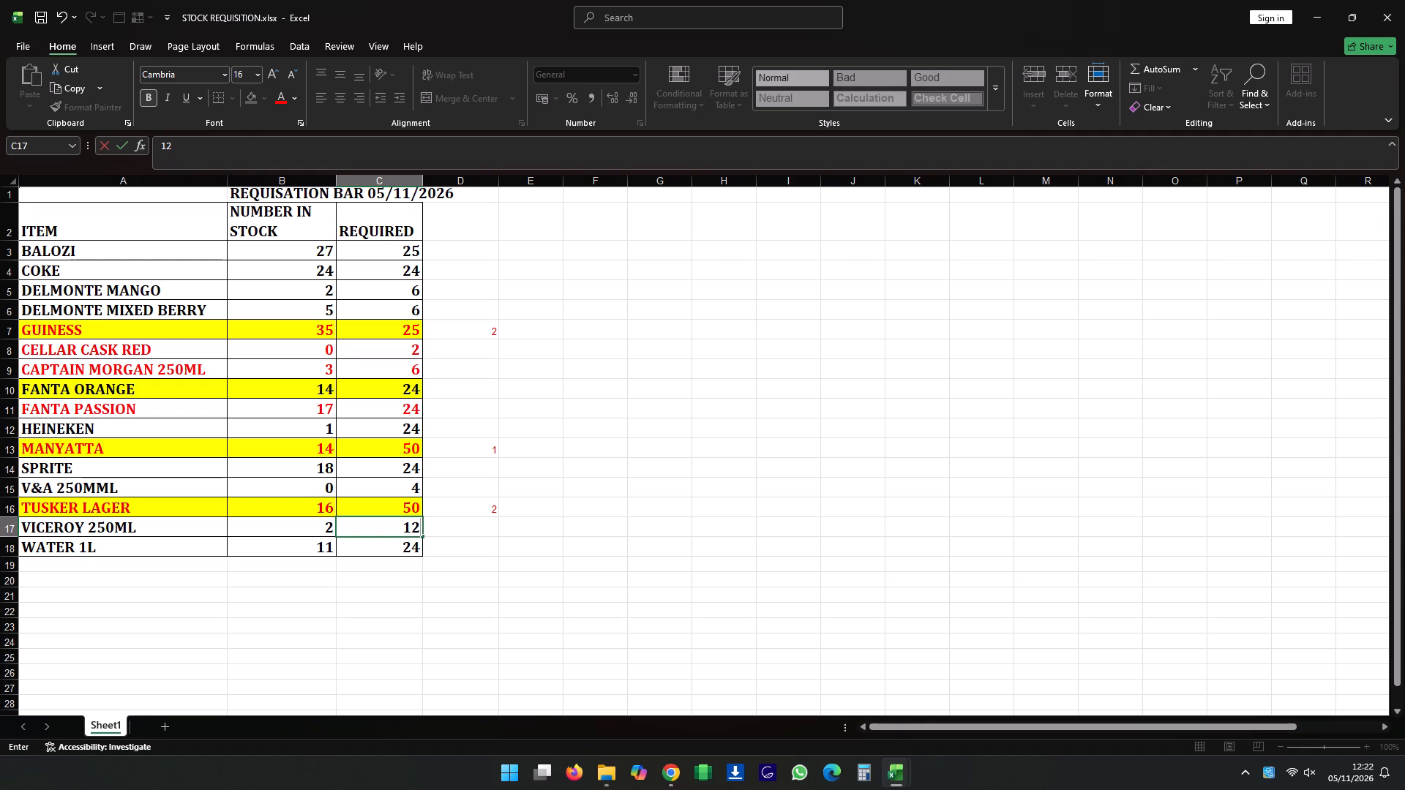
# Set the number in stock for WATER 1L to 17.
pyautogui.click(307, 550)
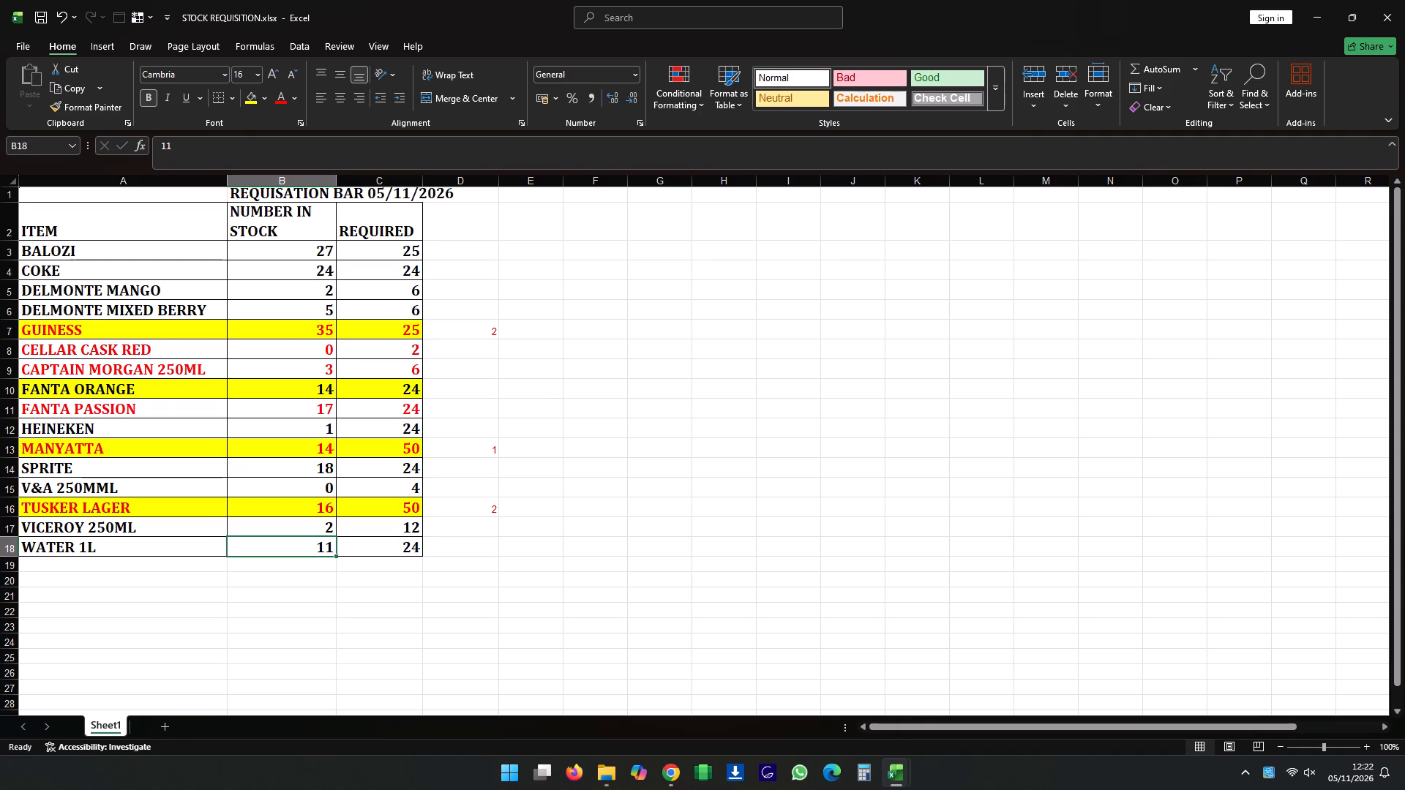
pyautogui.write('17')
pyautogui.click(566, 503)
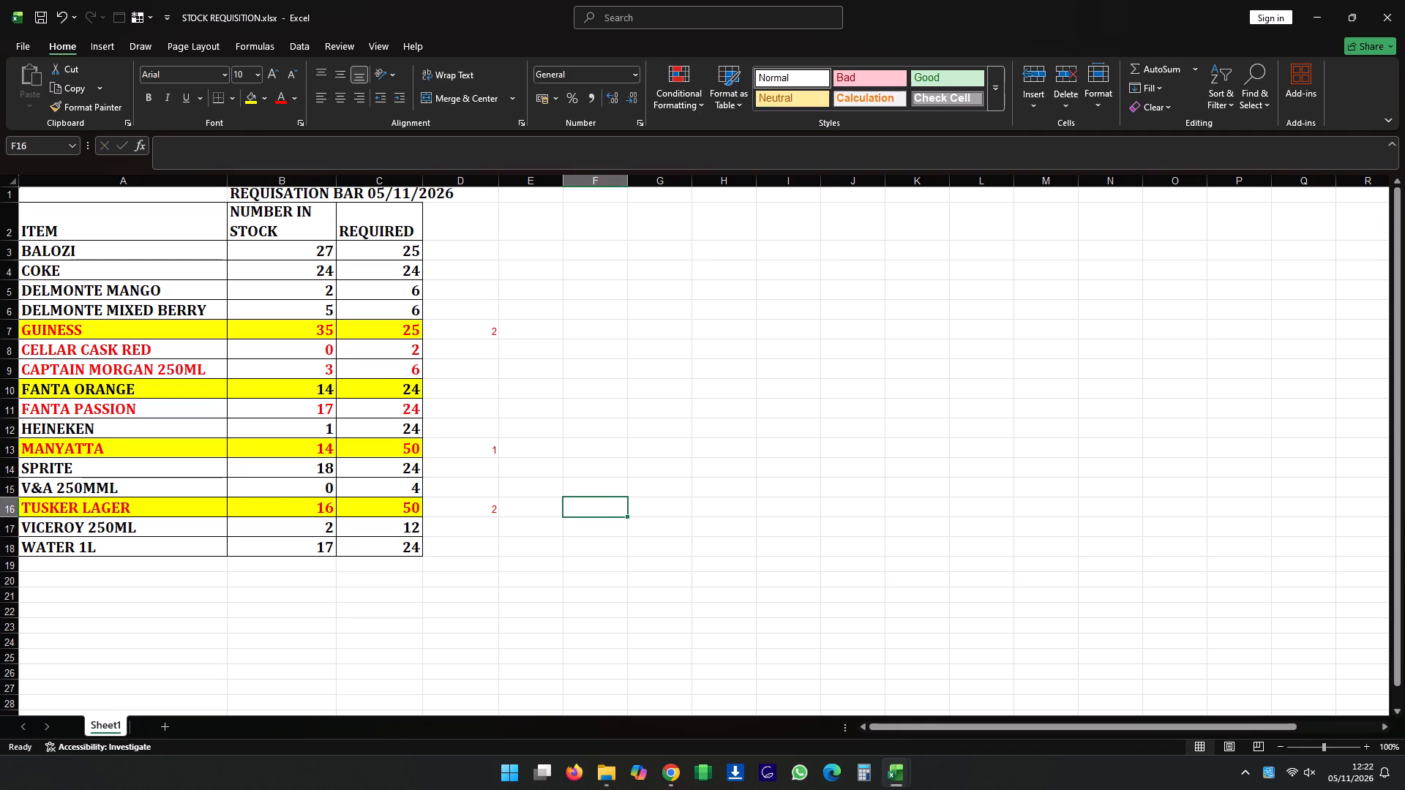
# Extend the table by filling the WATER 1L row, columns A to C, down through row 21.
pyautogui.click(26, 546)
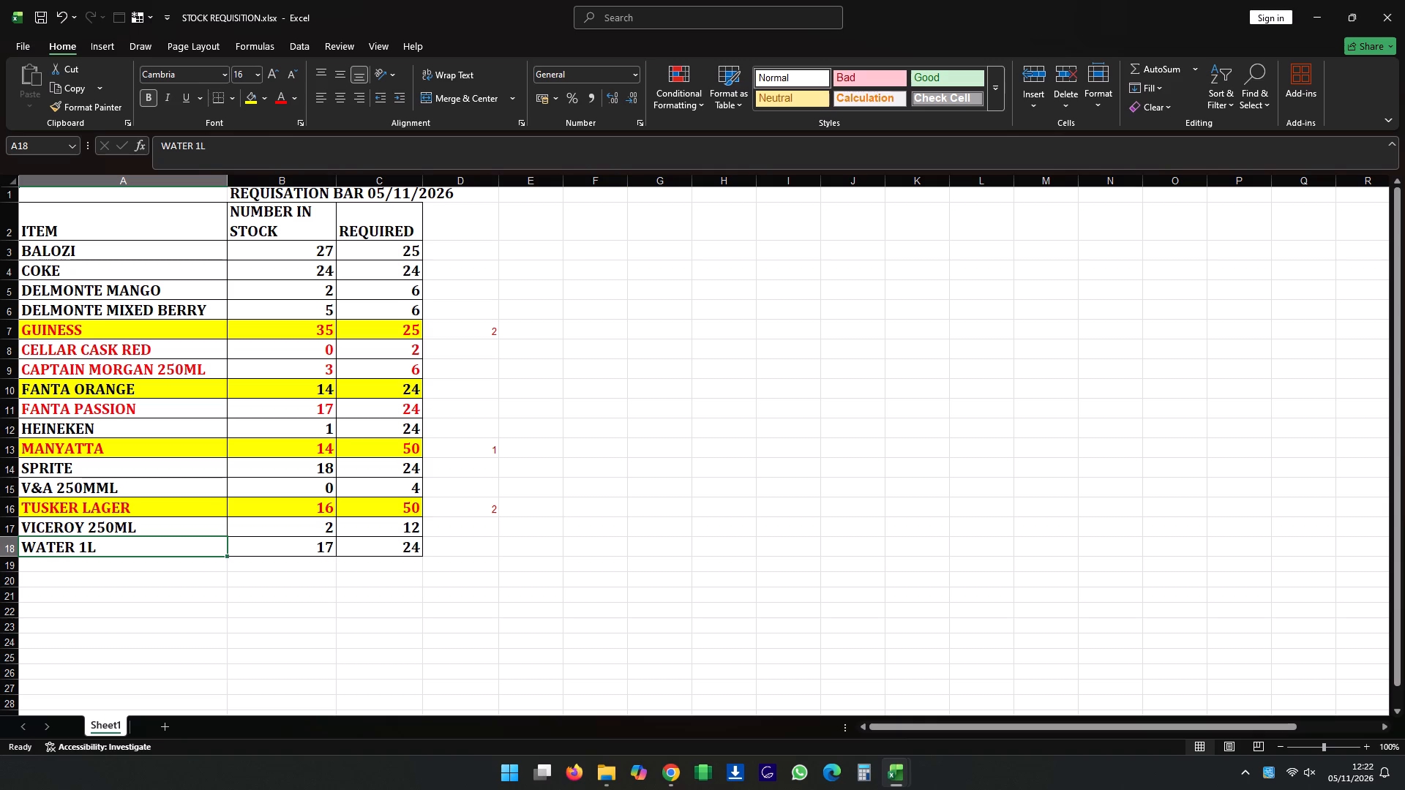
pyautogui.moveTo(121, 547); pyautogui.dragTo(291, 548)
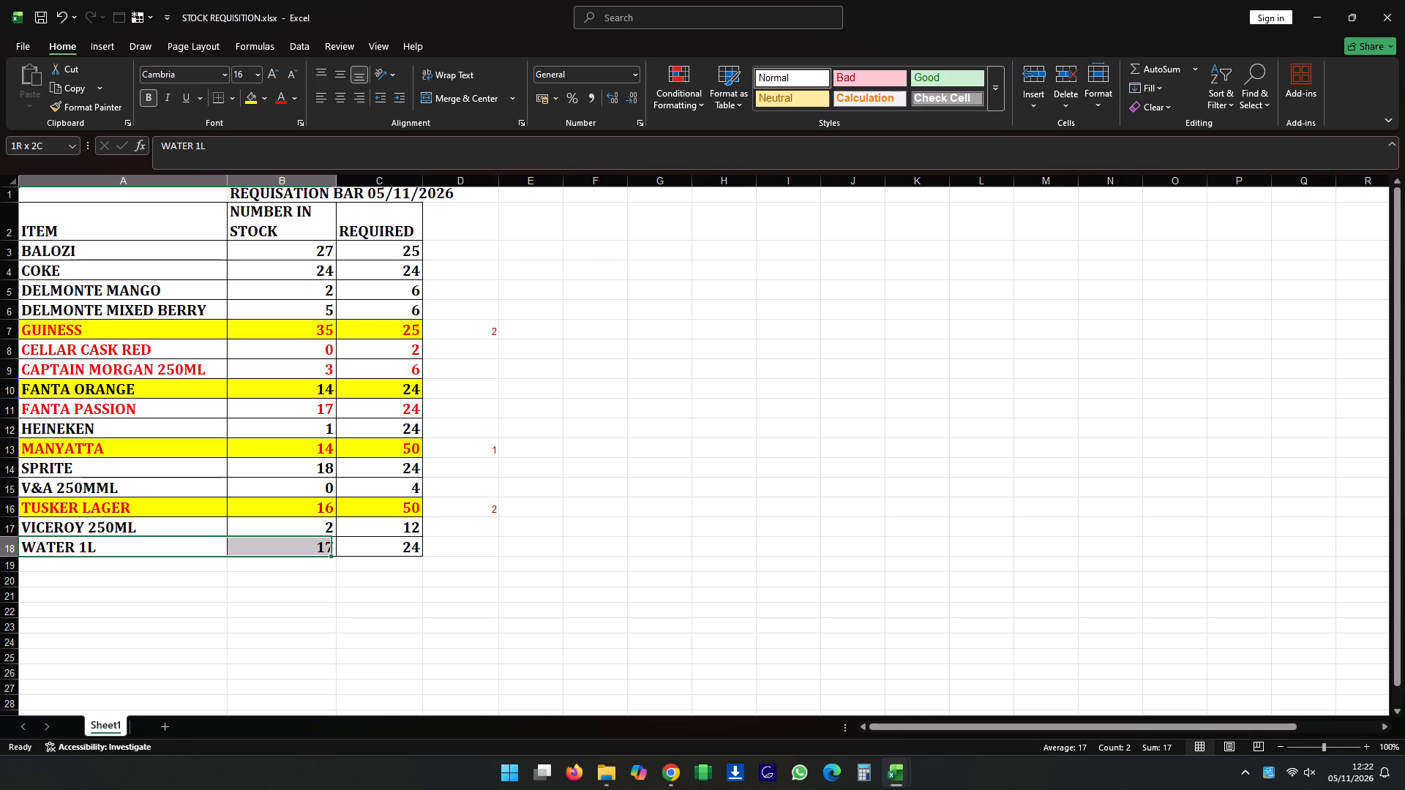
pyautogui.moveTo(291, 548); pyautogui.dragTo(380, 548)
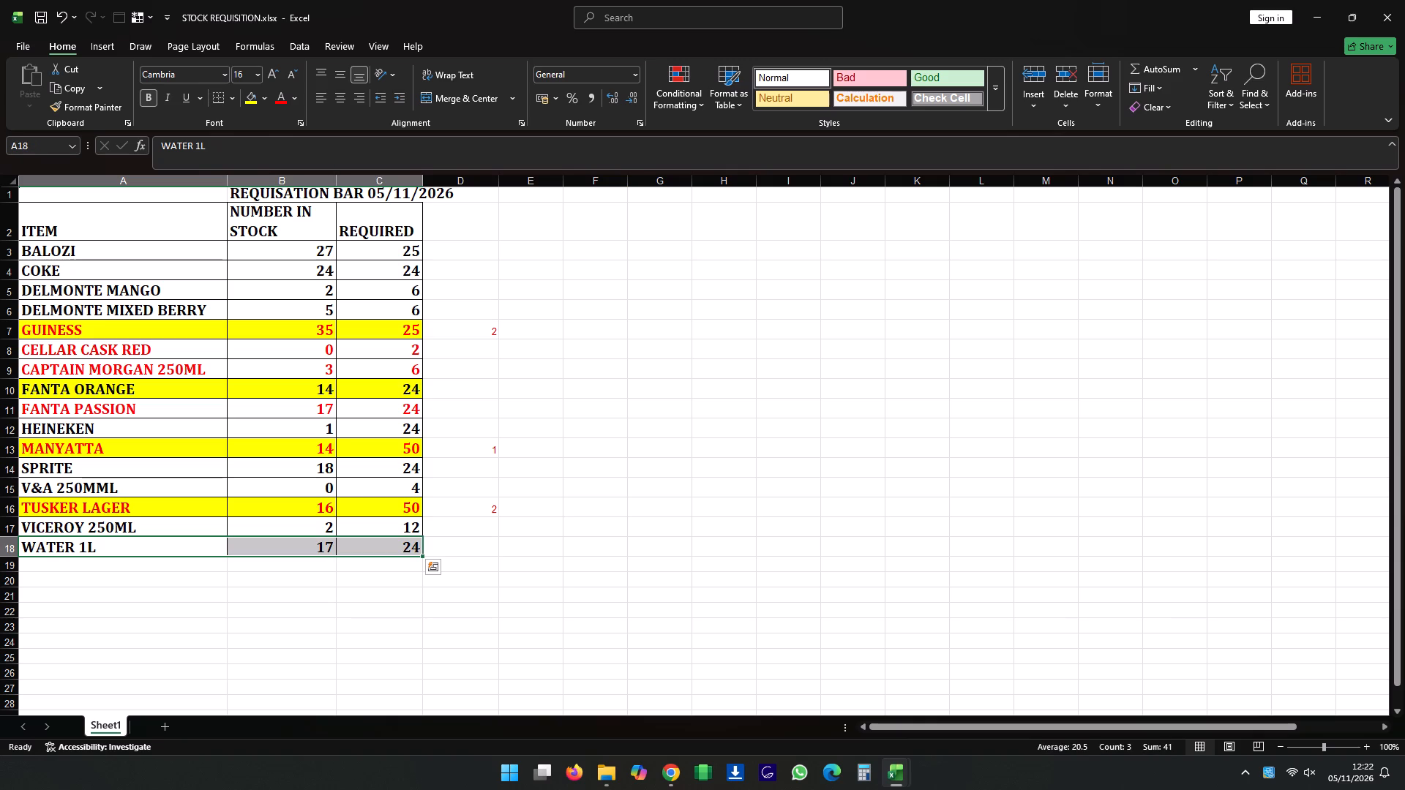
pyautogui.moveTo(422, 554); pyautogui.dragTo(418, 581)
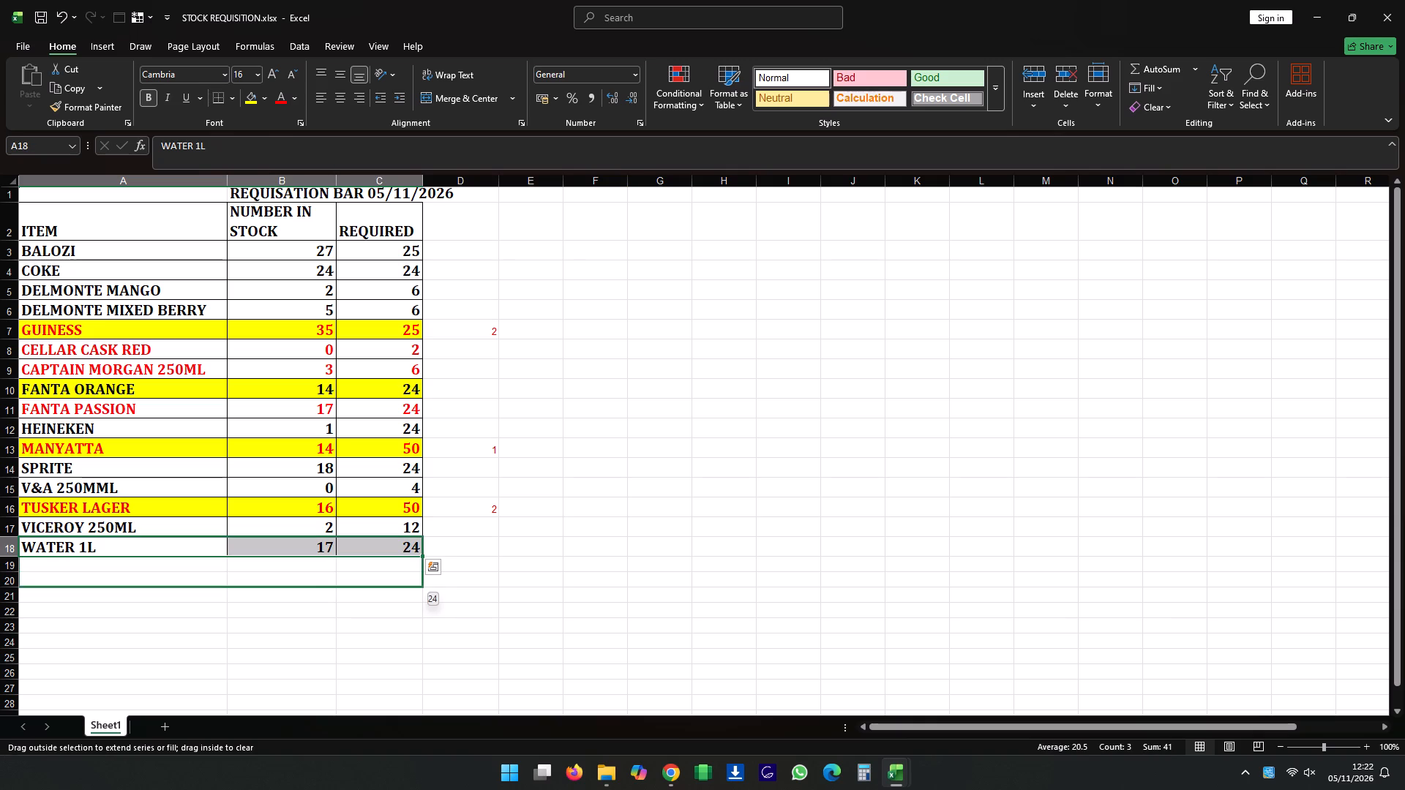
pyautogui.moveTo(418, 581); pyautogui.dragTo(416, 596)
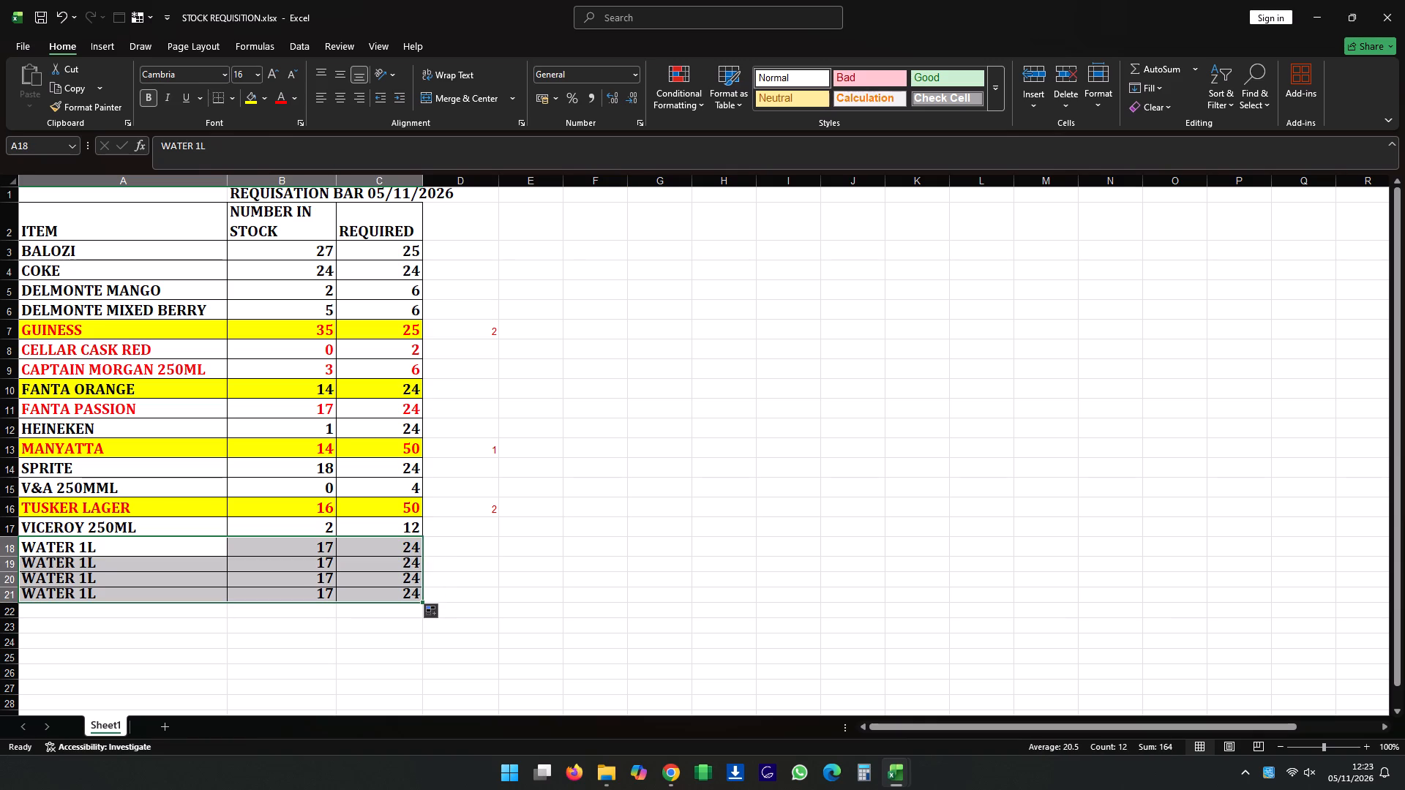
# Change the row 19 entry to VICEROY 750ML, with 2 in stock and 2 required.
pyautogui.click(74, 561)
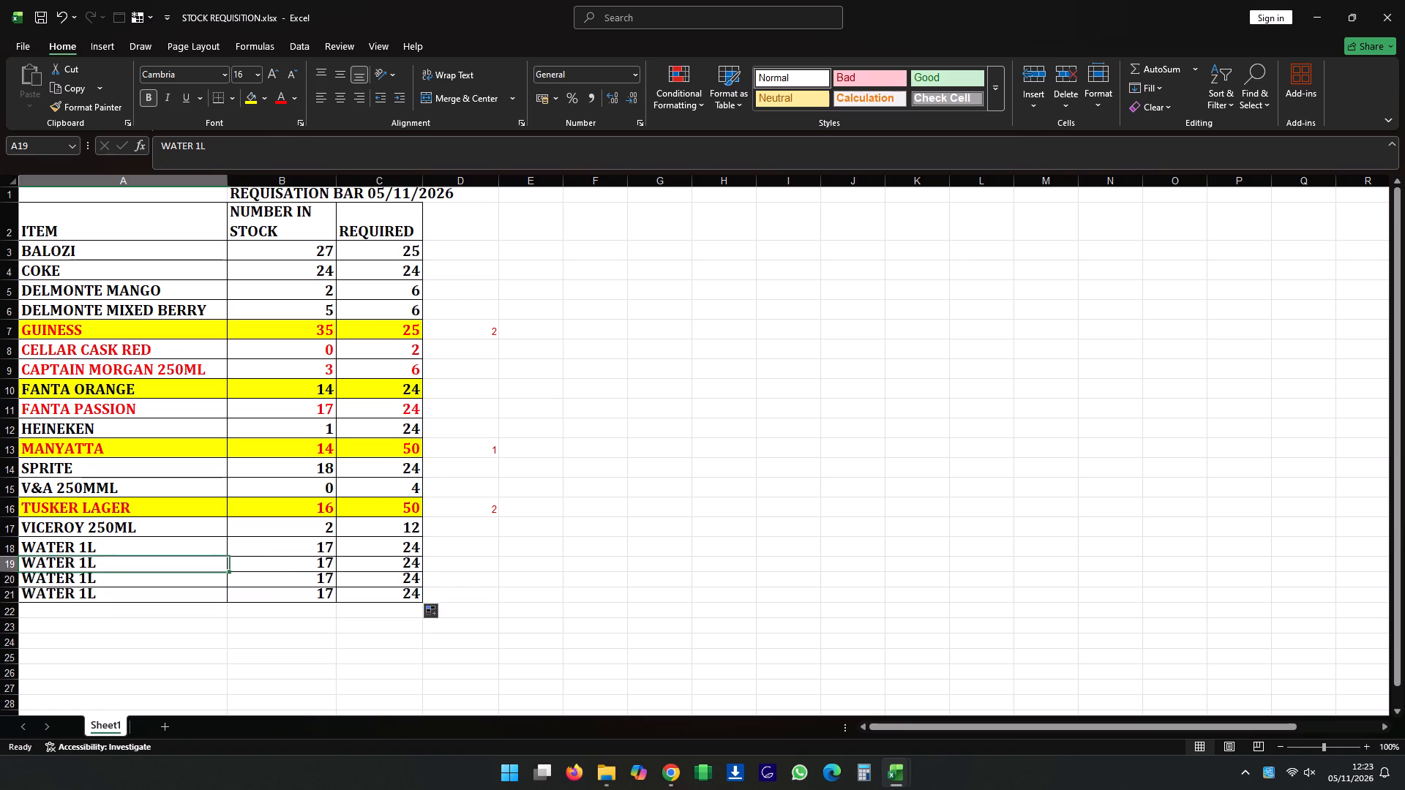
pyautogui.write('VI')
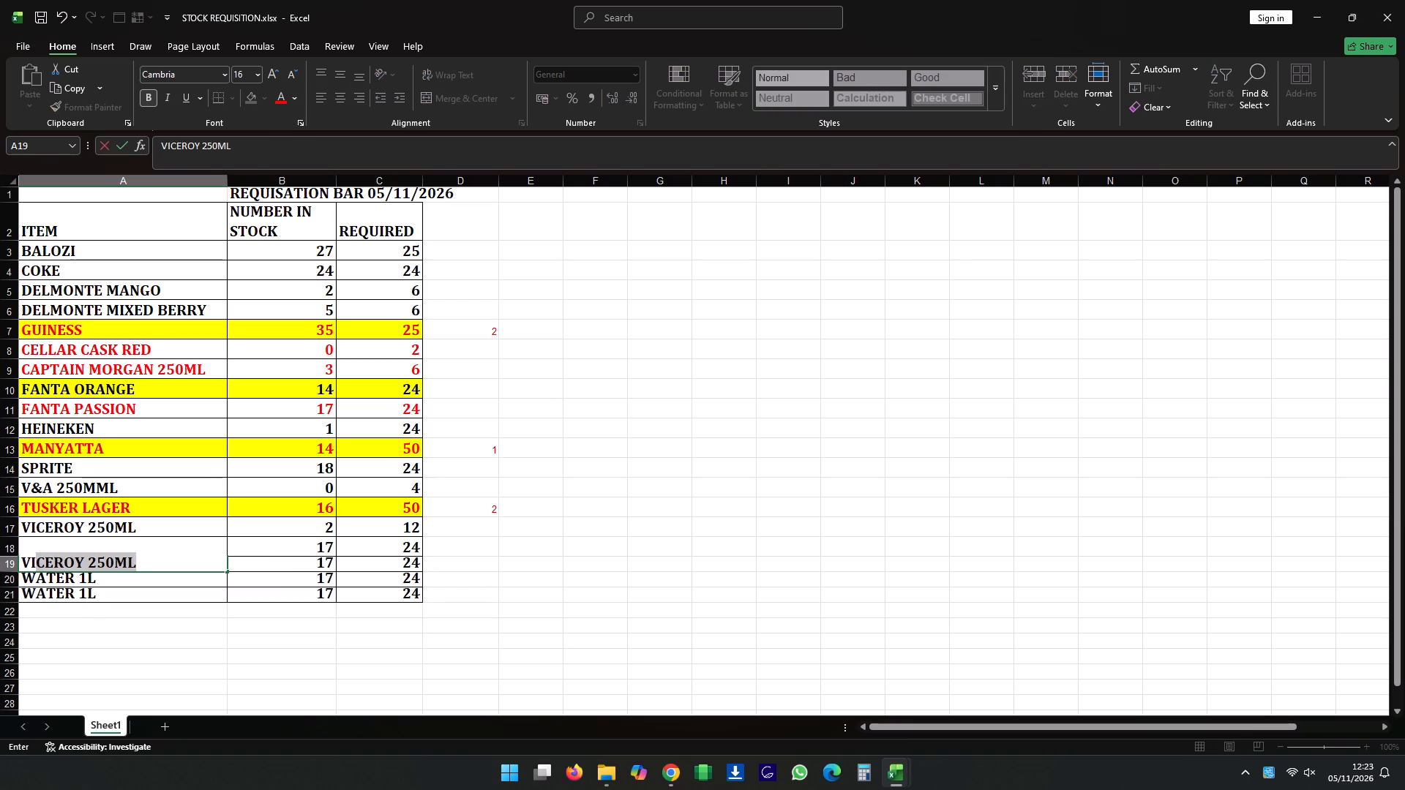
pyautogui.click(214, 148)
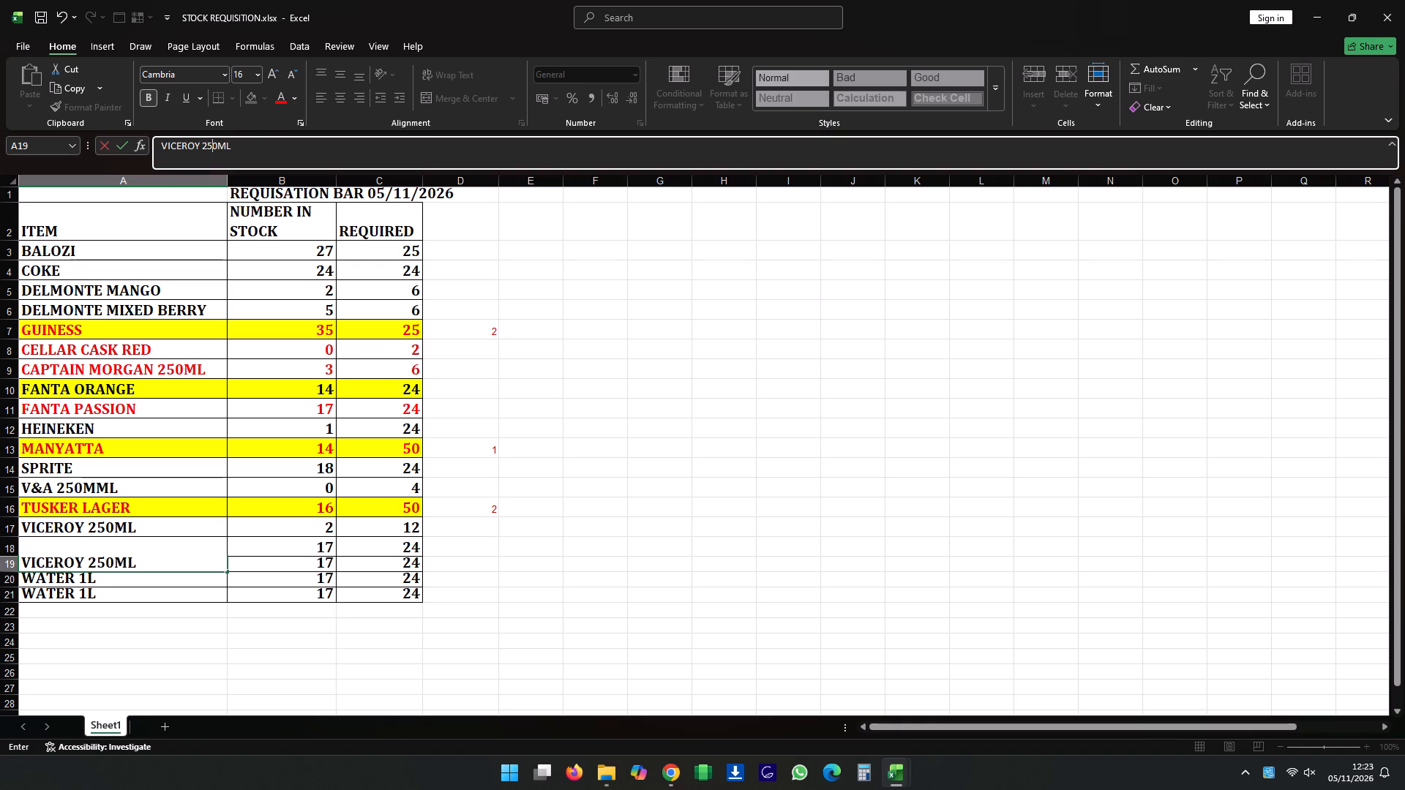
pyautogui.press('BackSpace')
pyautogui.press('BackSpace')
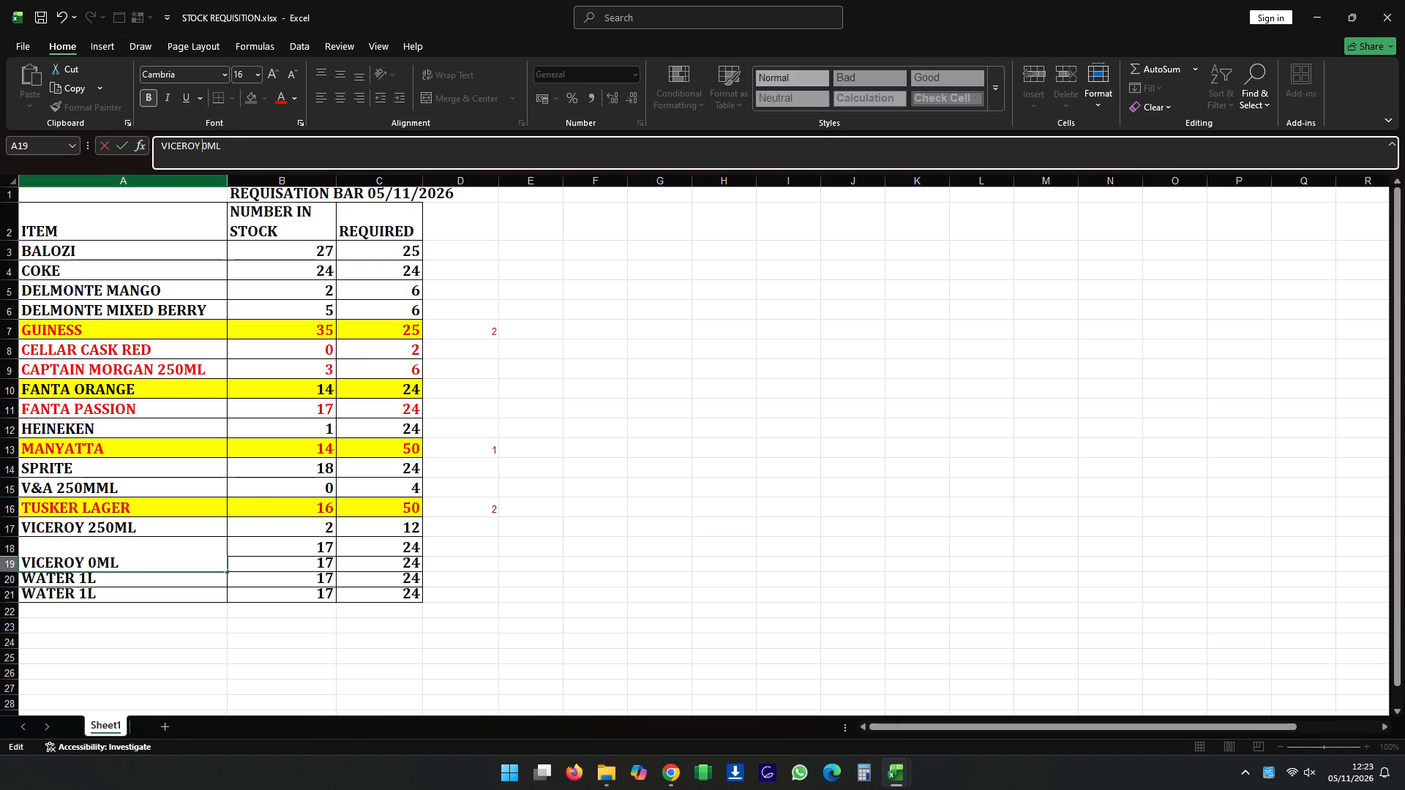
pyautogui.write('75')
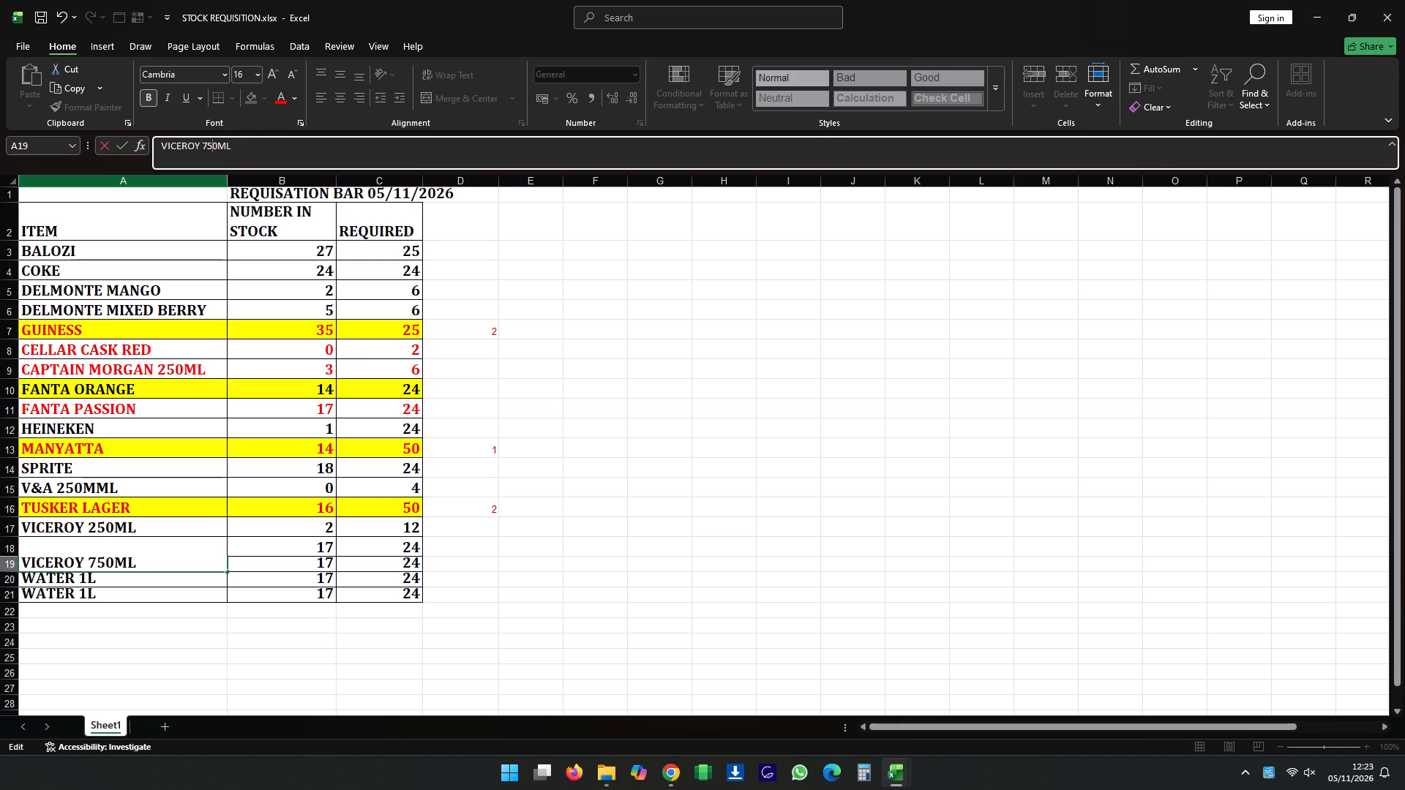
pyautogui.click(325, 560)
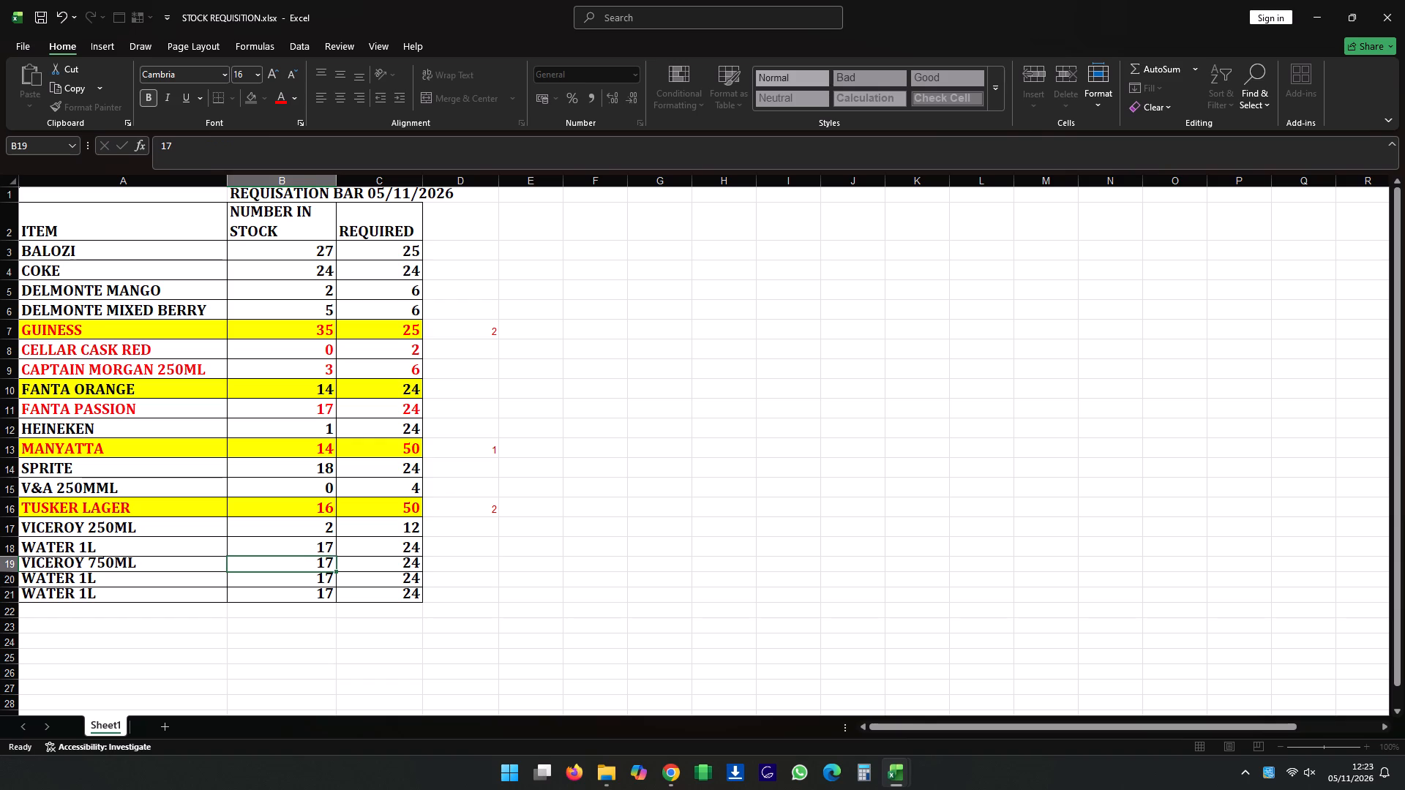
pyautogui.press('2')
pyautogui.press('Right')
pyautogui.press('2')
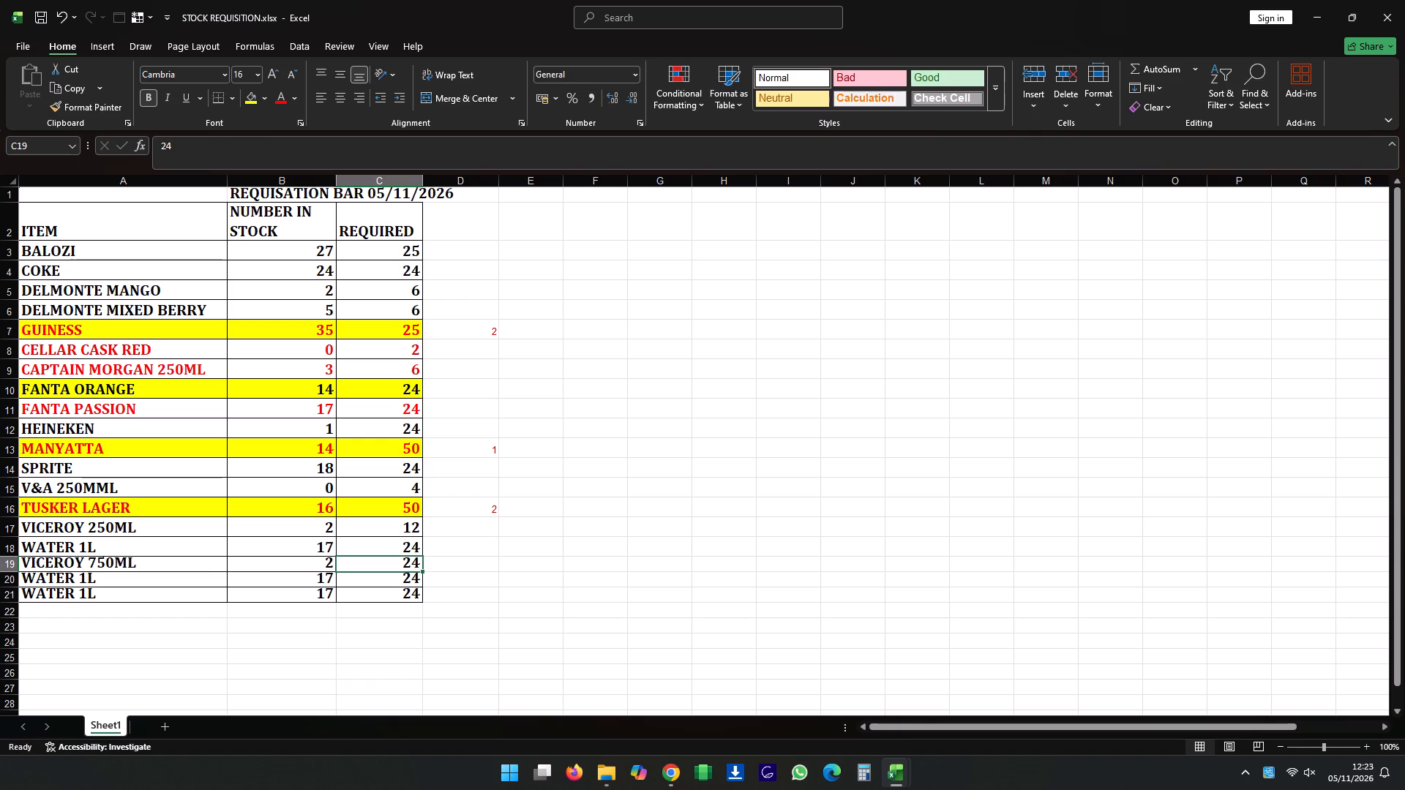
pyautogui.press('Return')
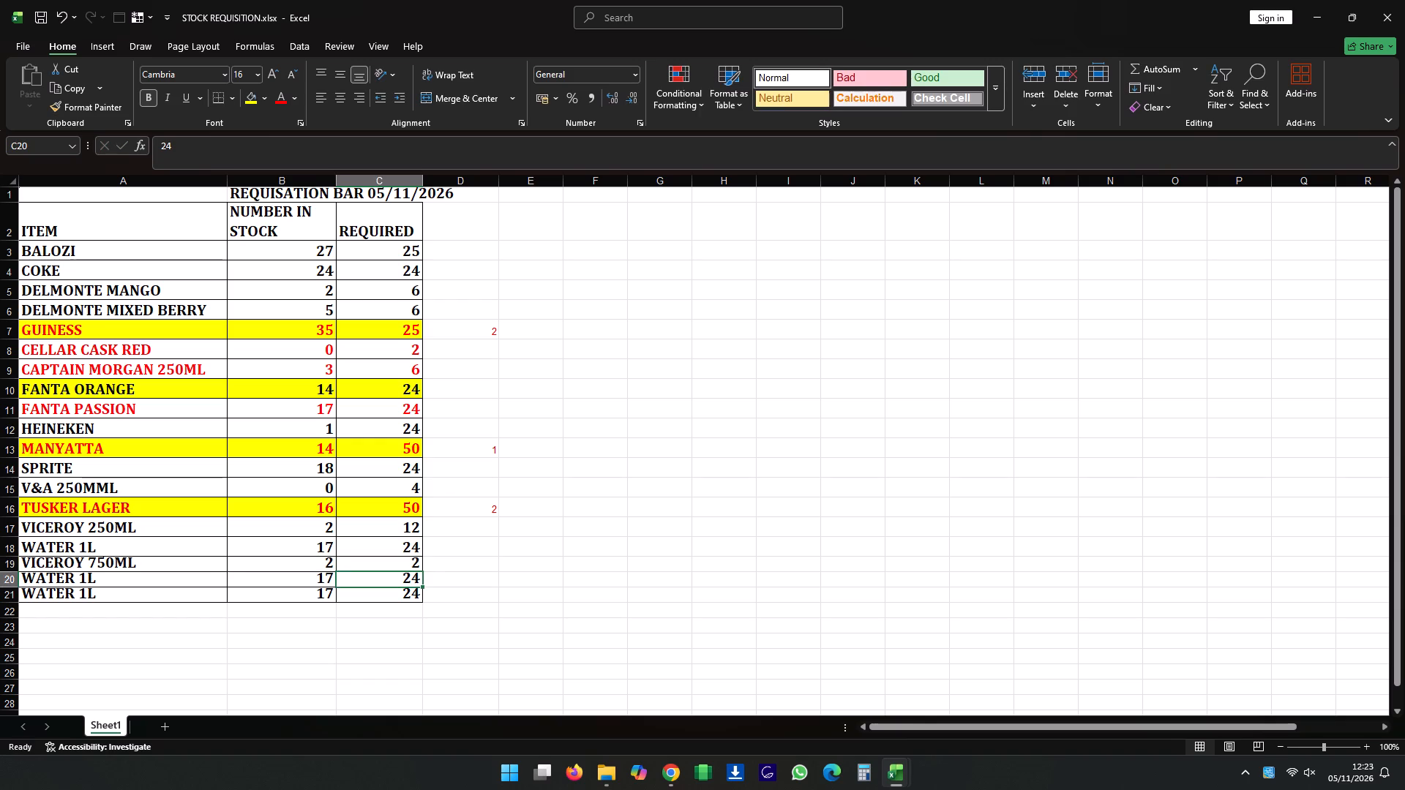
# Clear the duplicate WATER 1L entries from rows 20 and 21, columns A to C.
pyautogui.moveTo(24, 578); pyautogui.dragTo(417, 587)
pyautogui.press('Delete')
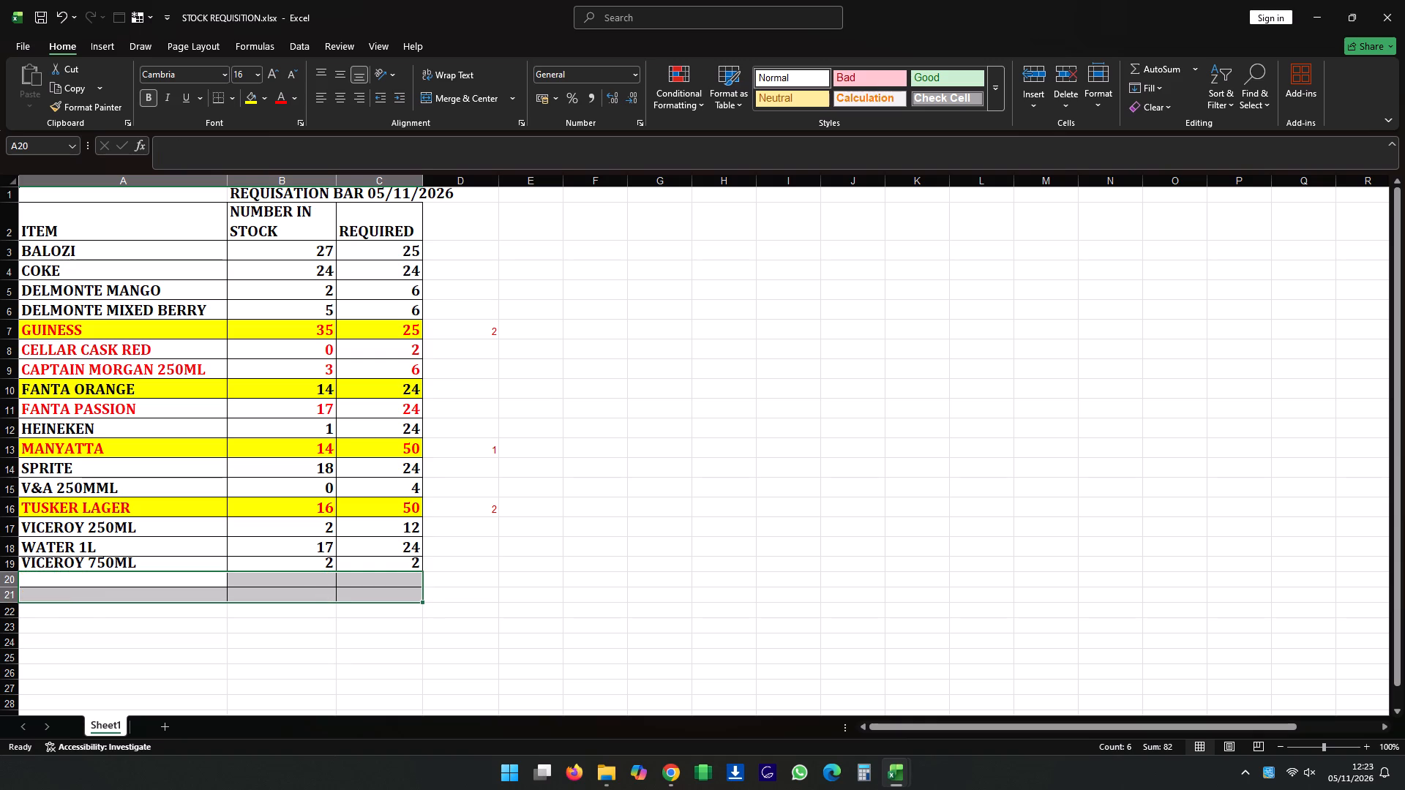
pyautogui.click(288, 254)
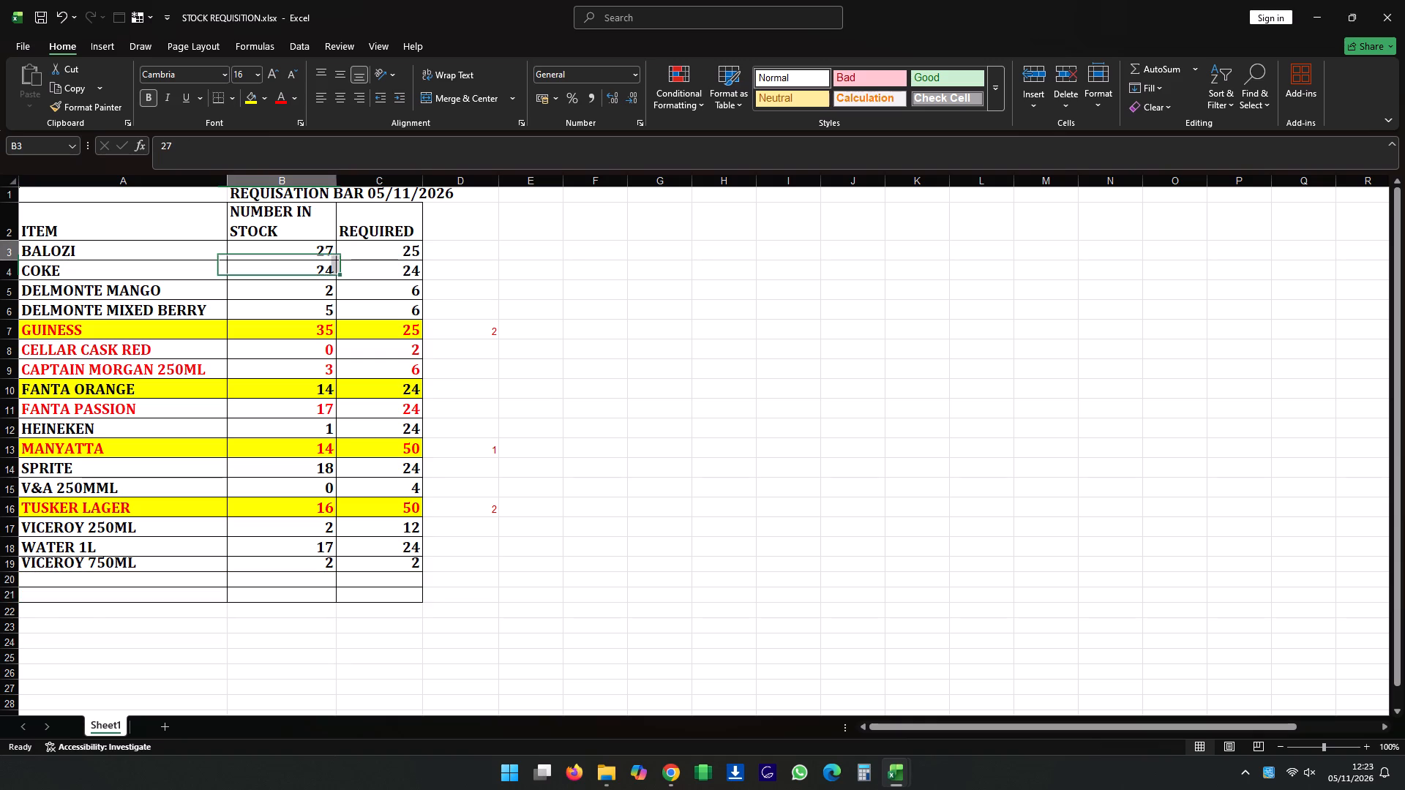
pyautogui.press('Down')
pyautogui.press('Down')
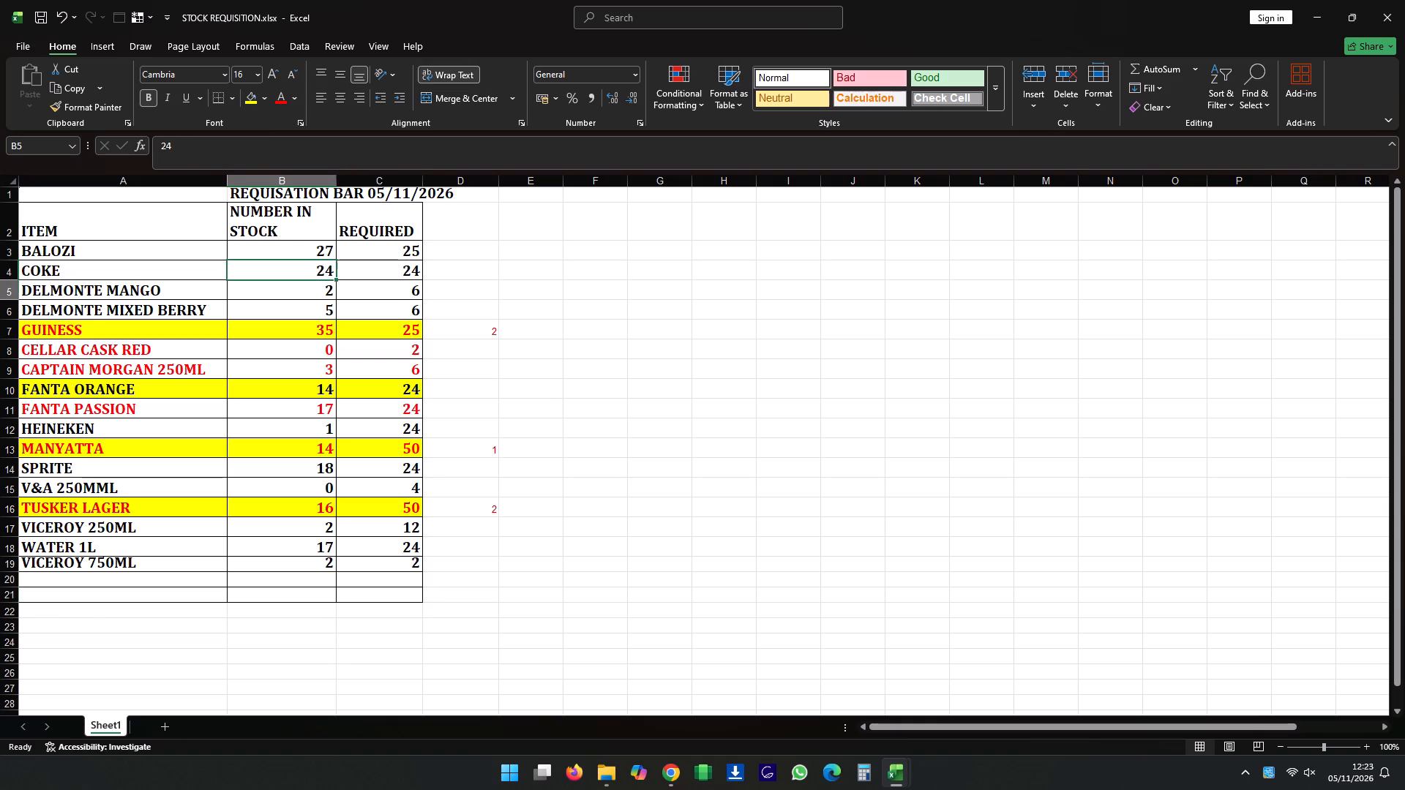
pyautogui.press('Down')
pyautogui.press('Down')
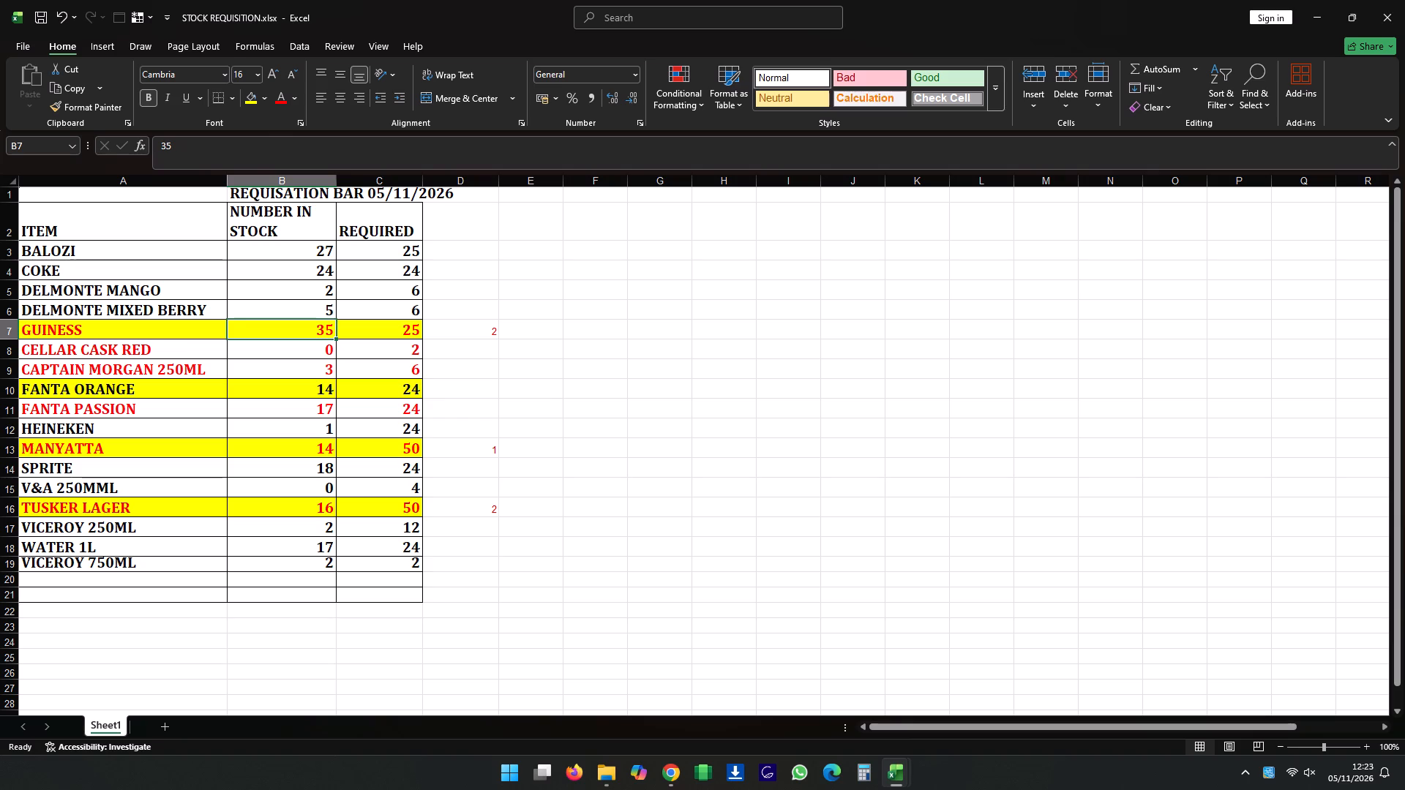
# Sort the item rows from BALOZI to VICEROY 750ML, columns A to C, from A to Z.
pyautogui.moveTo(107, 255); pyautogui.dragTo(355, 525)
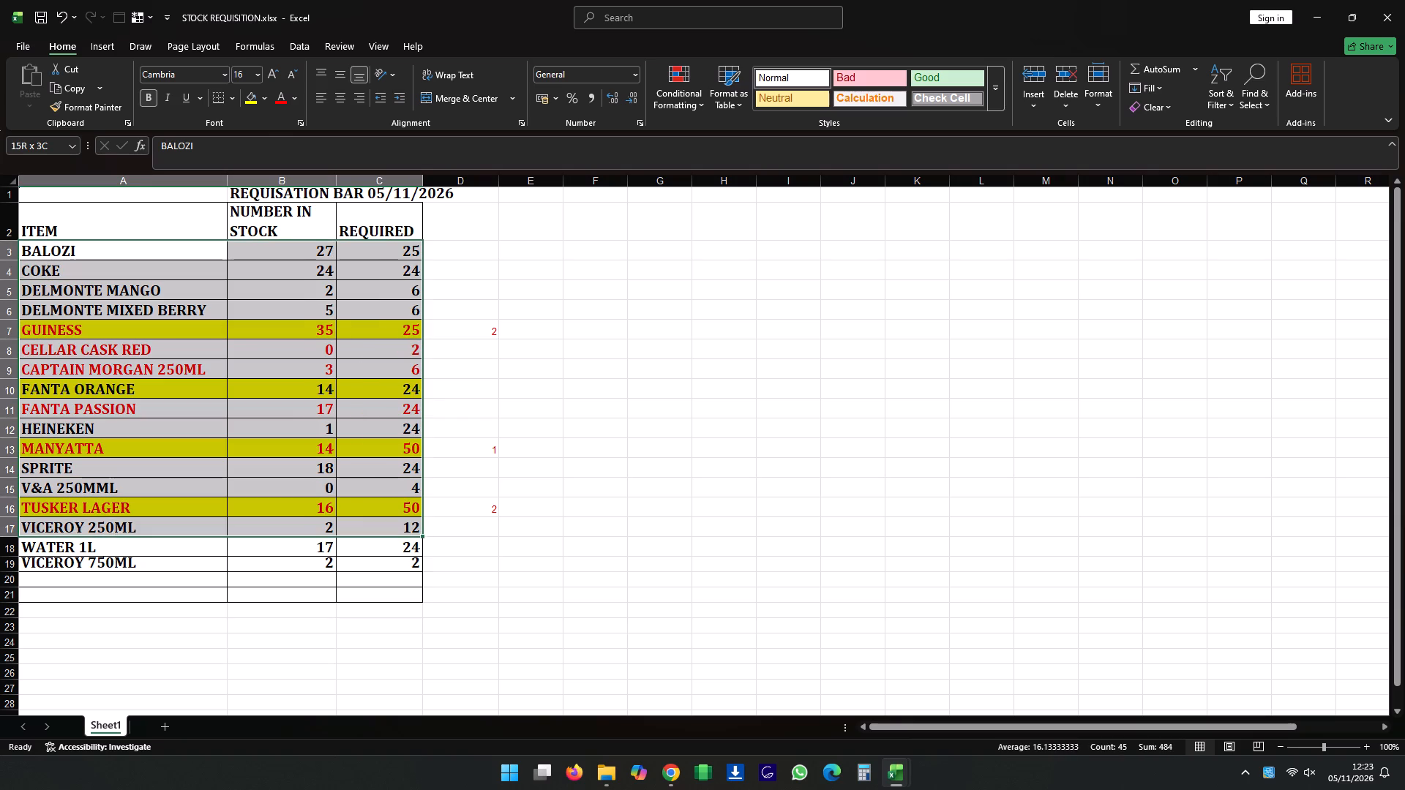
pyautogui.moveTo(355, 525); pyautogui.dragTo(364, 560)
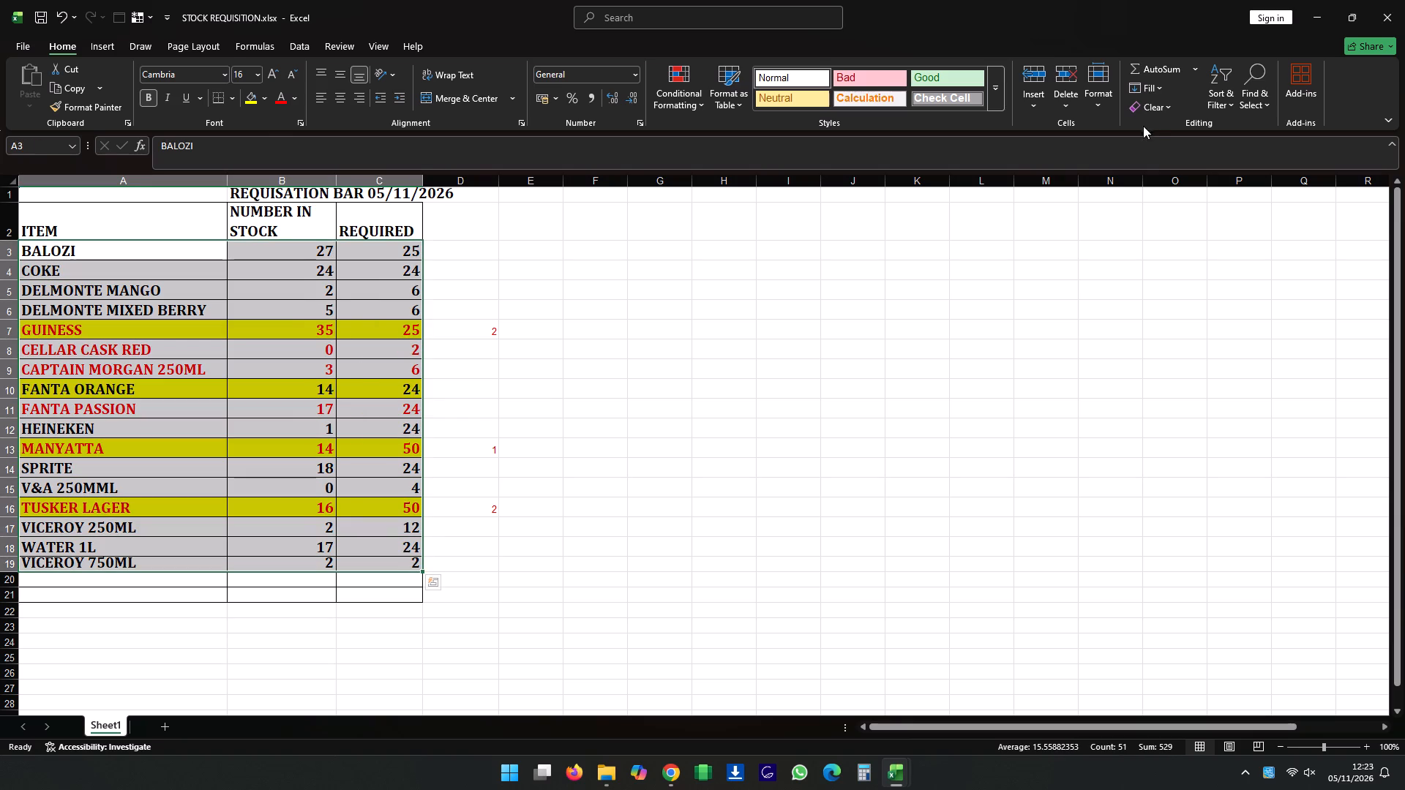
pyautogui.click(1221, 75)
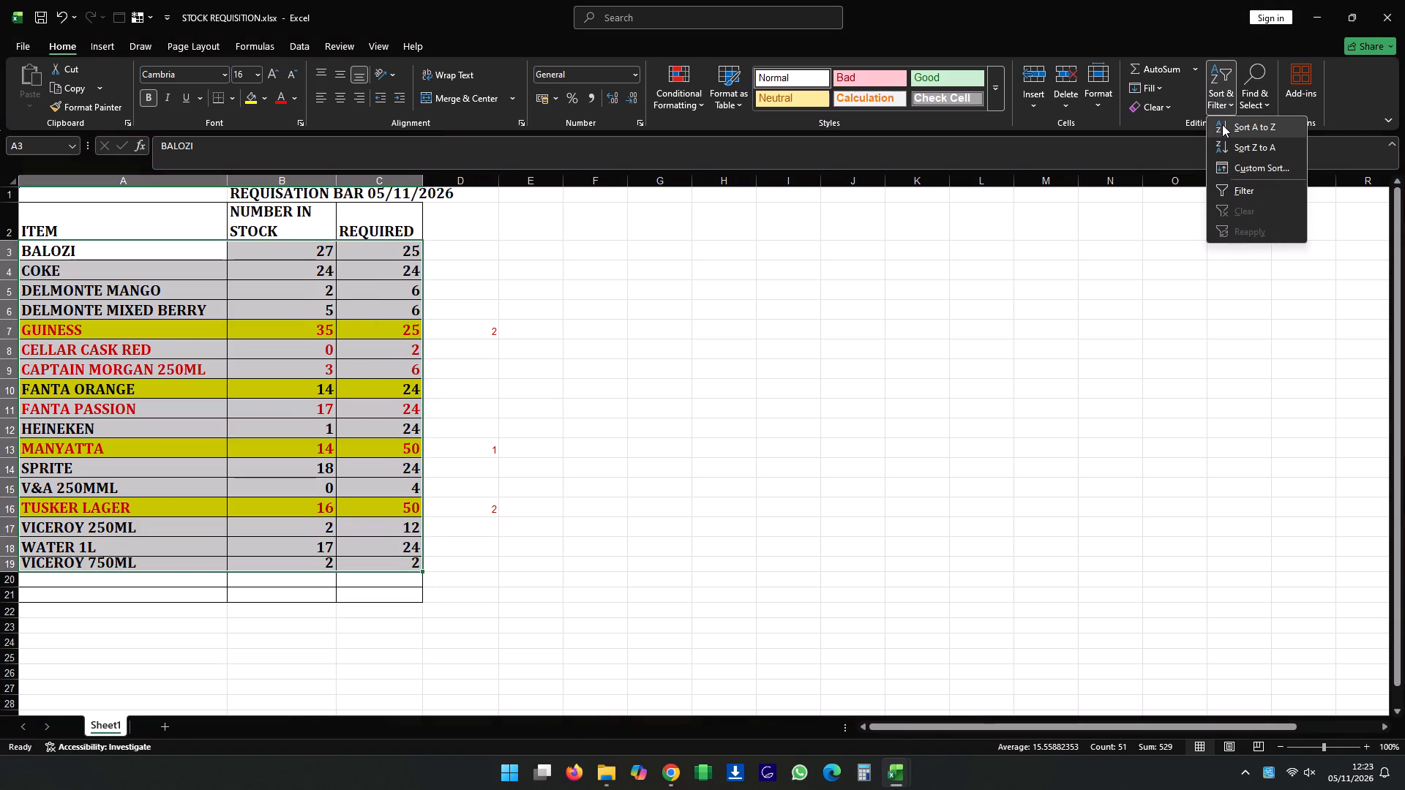
pyautogui.click(1222, 124)
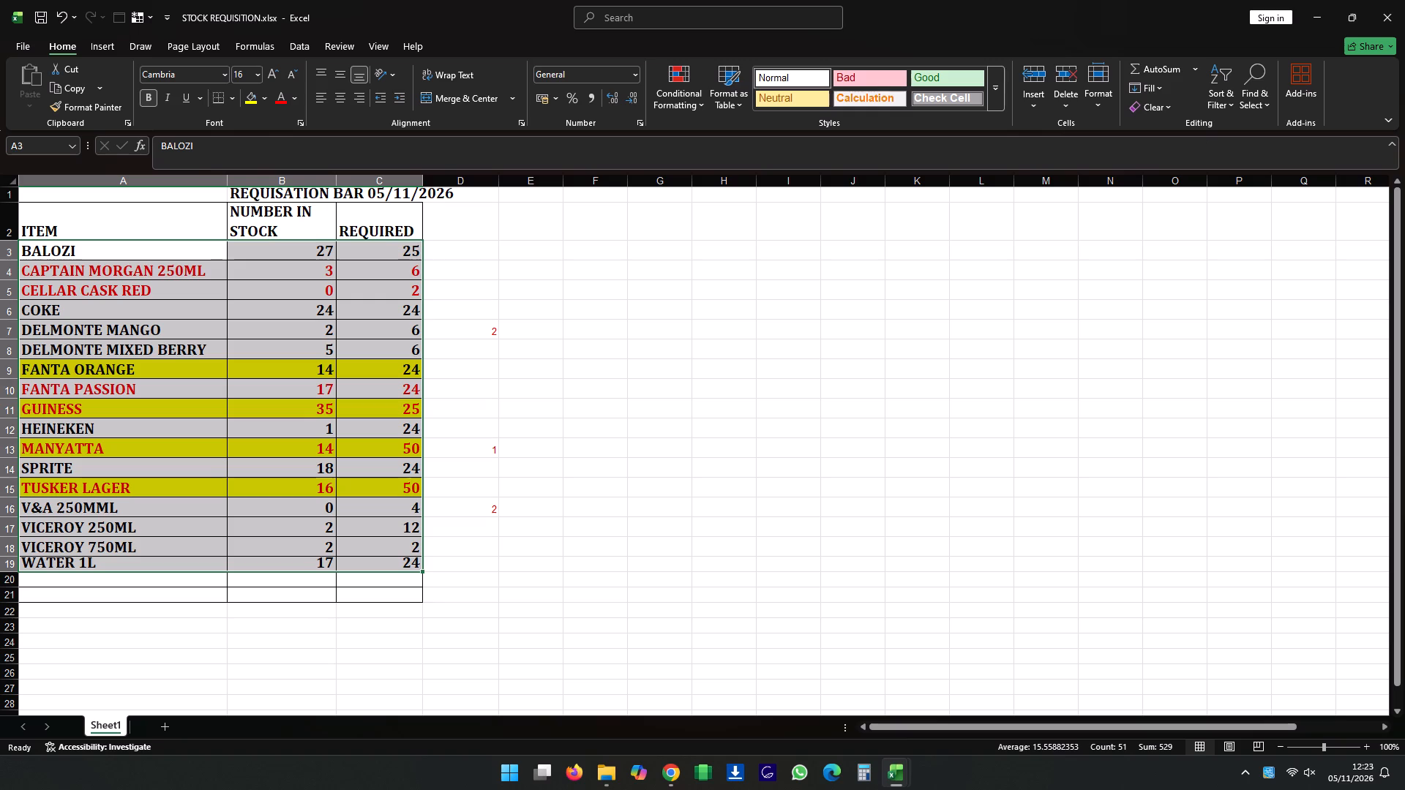
# Give the sorted item rows a uniform white fill and the automatic font colour.
pyautogui.click(262, 94)
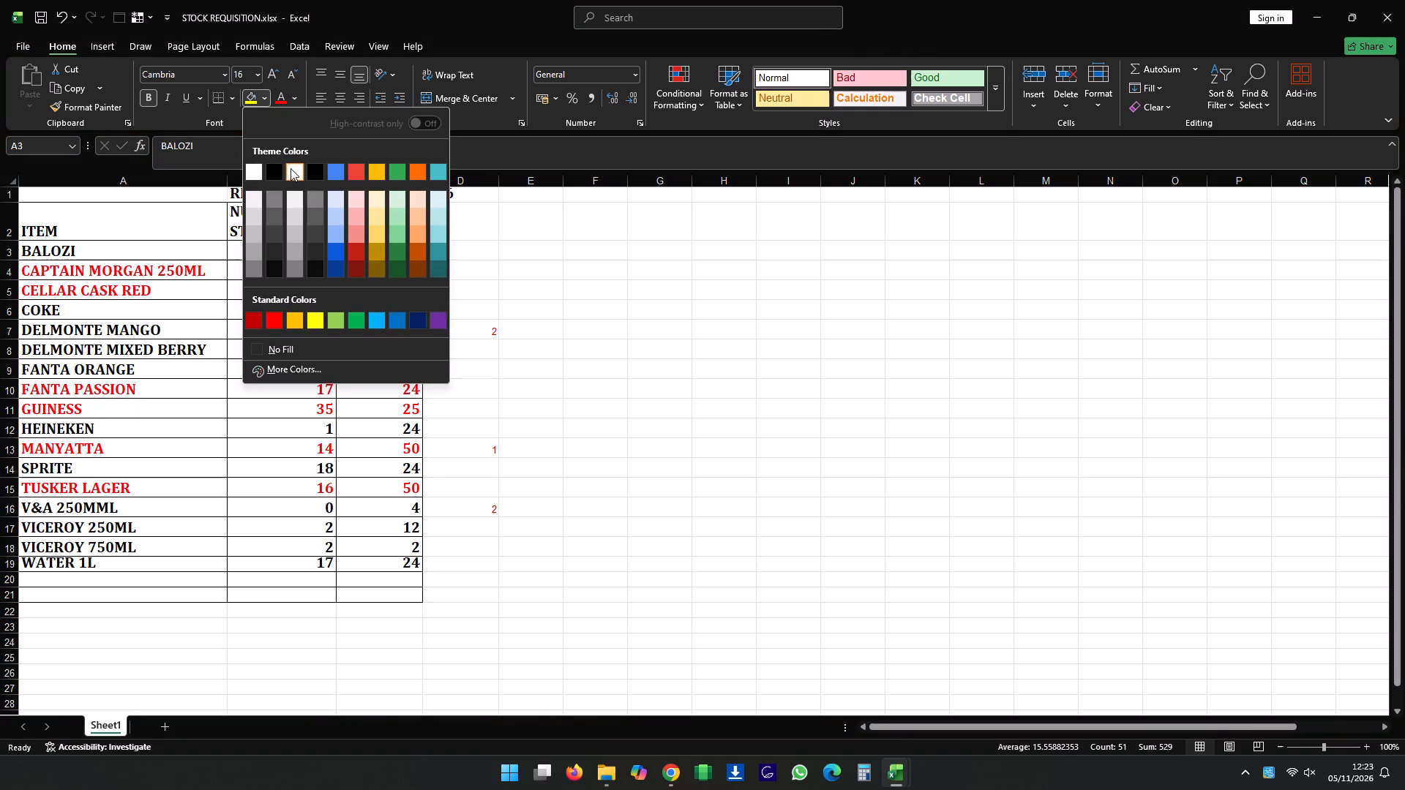
pyautogui.click(291, 168)
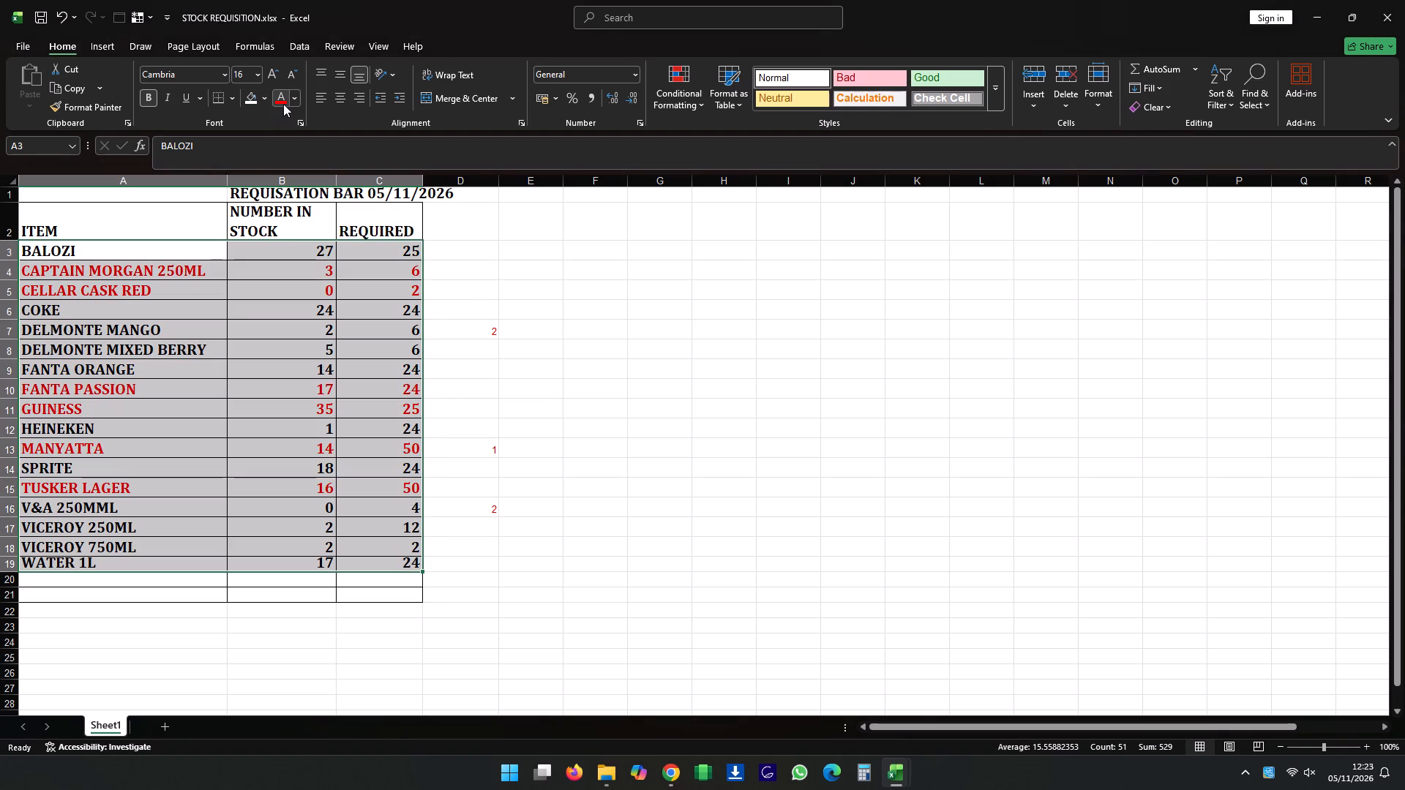
pyautogui.click(293, 99)
pyautogui.click(289, 155)
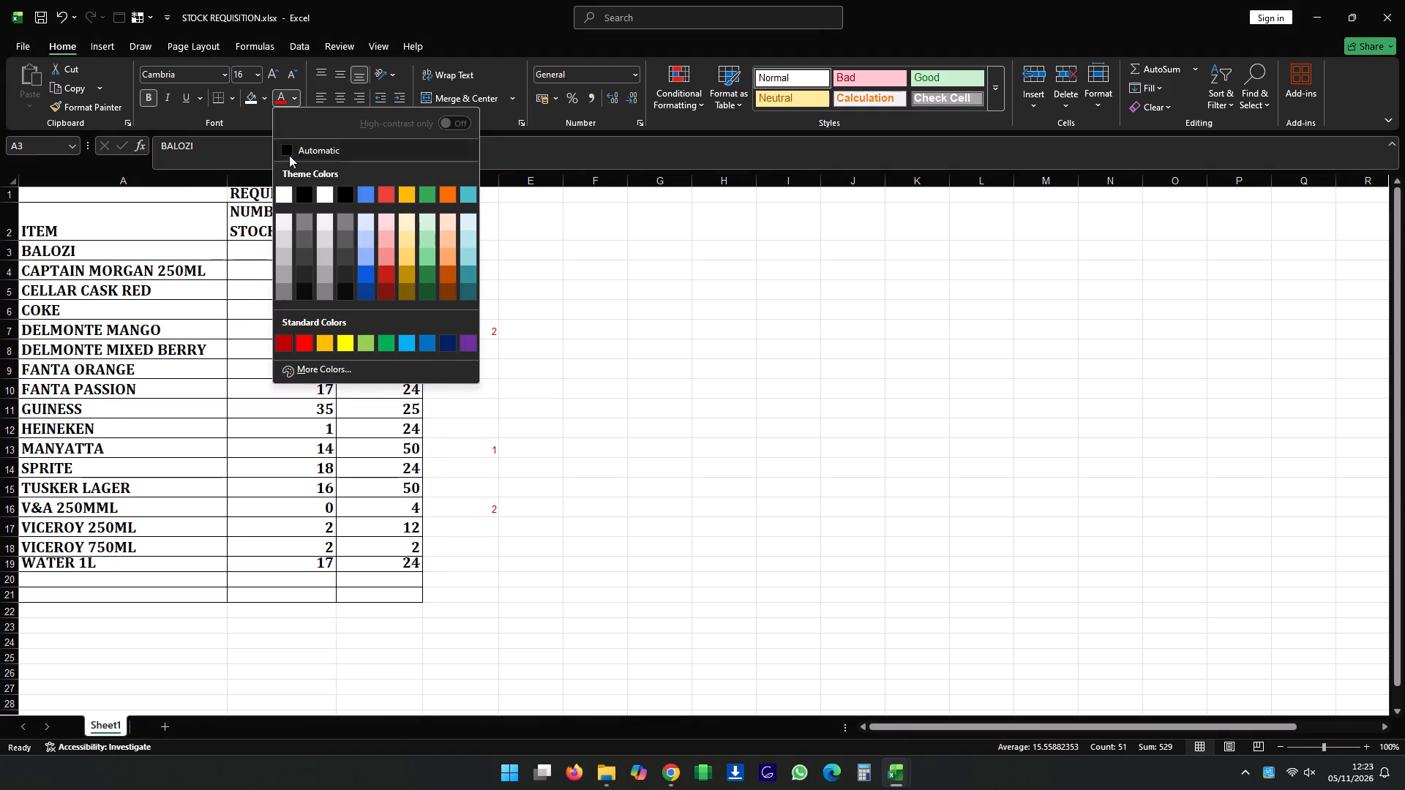
pyautogui.click(492, 351)
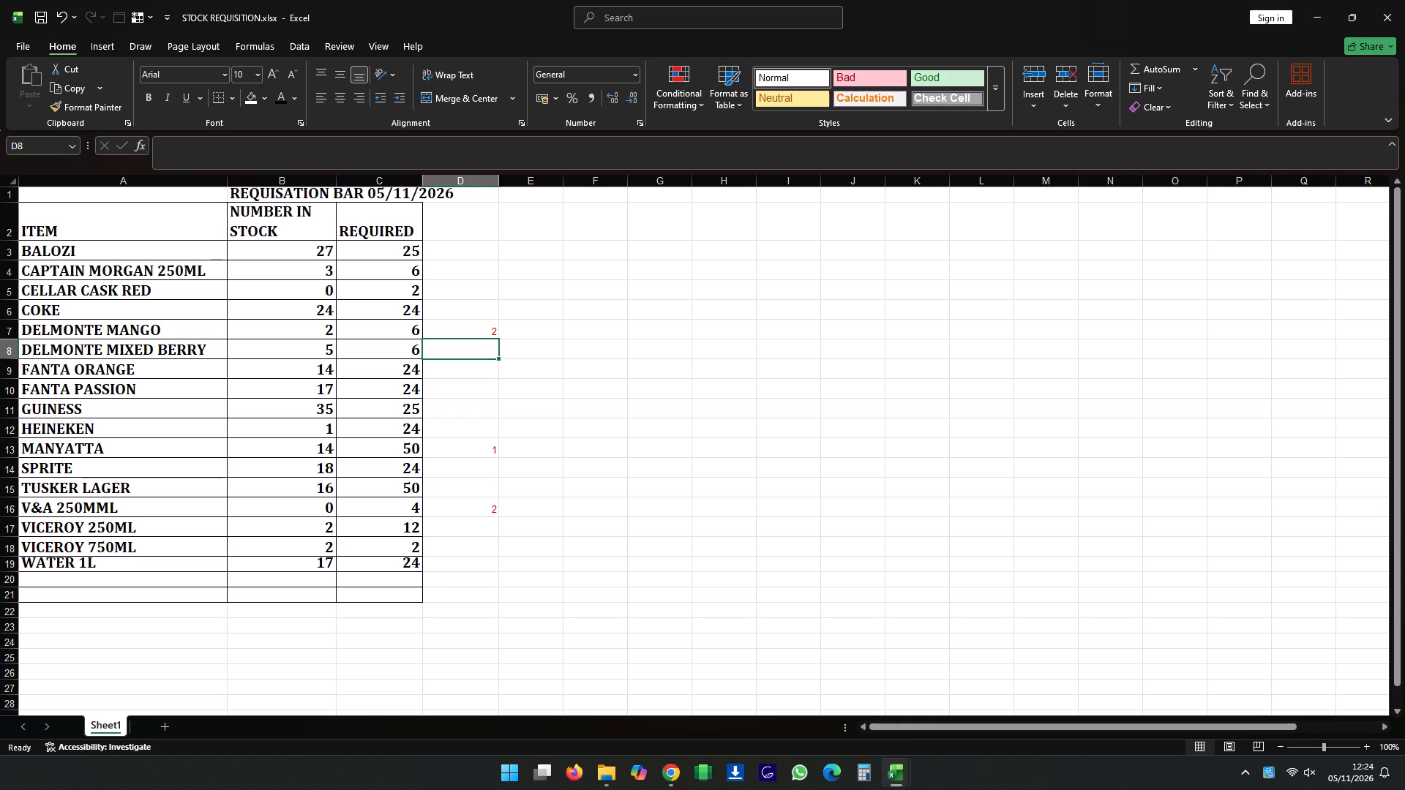
# Review the sorted item list row by row from BALOZI down to WATER 1L.
pyautogui.click(80, 251)
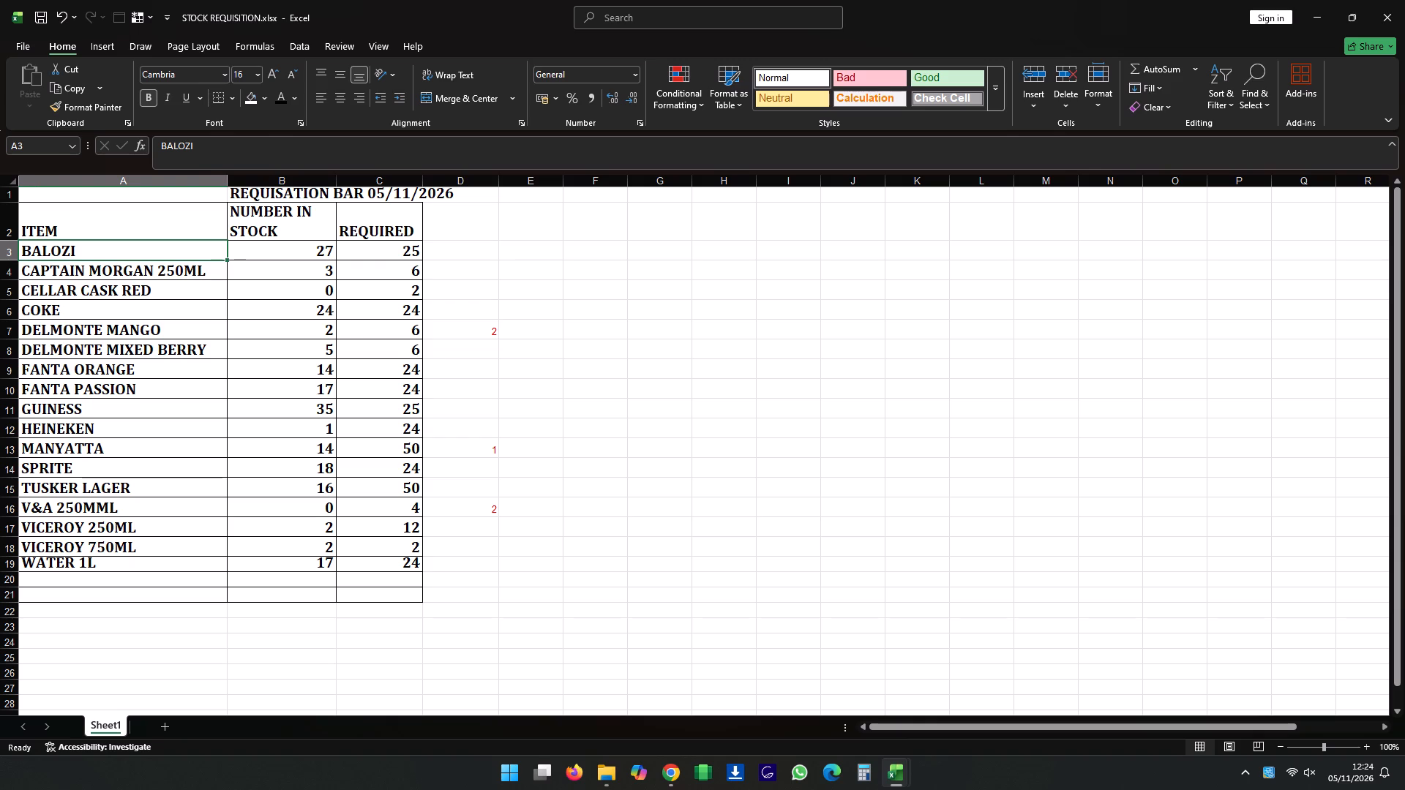
pyautogui.press('Down')
pyautogui.press('Down')
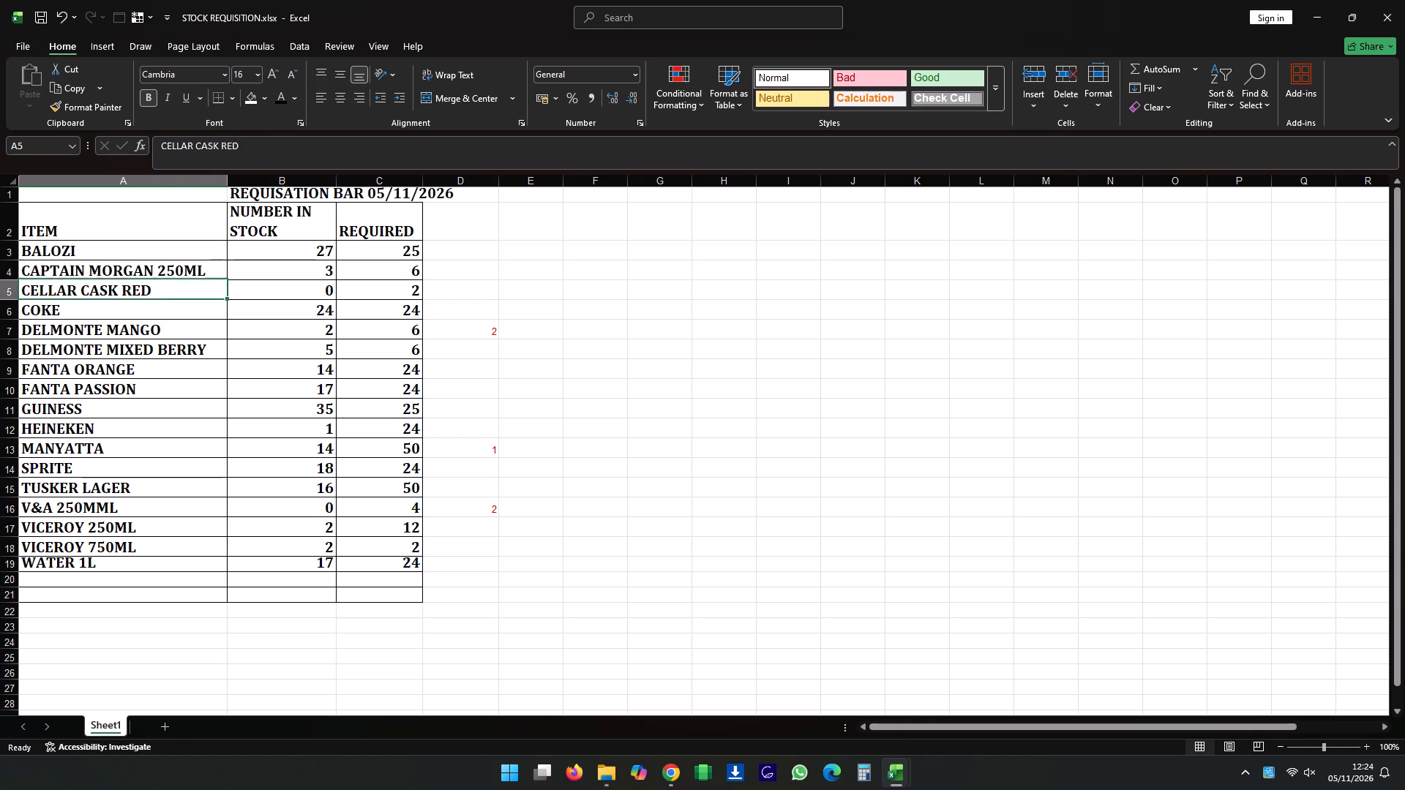
pyautogui.press('Down')
pyautogui.press('Down')
pyautogui.press('Down')
pyautogui.press('Down')
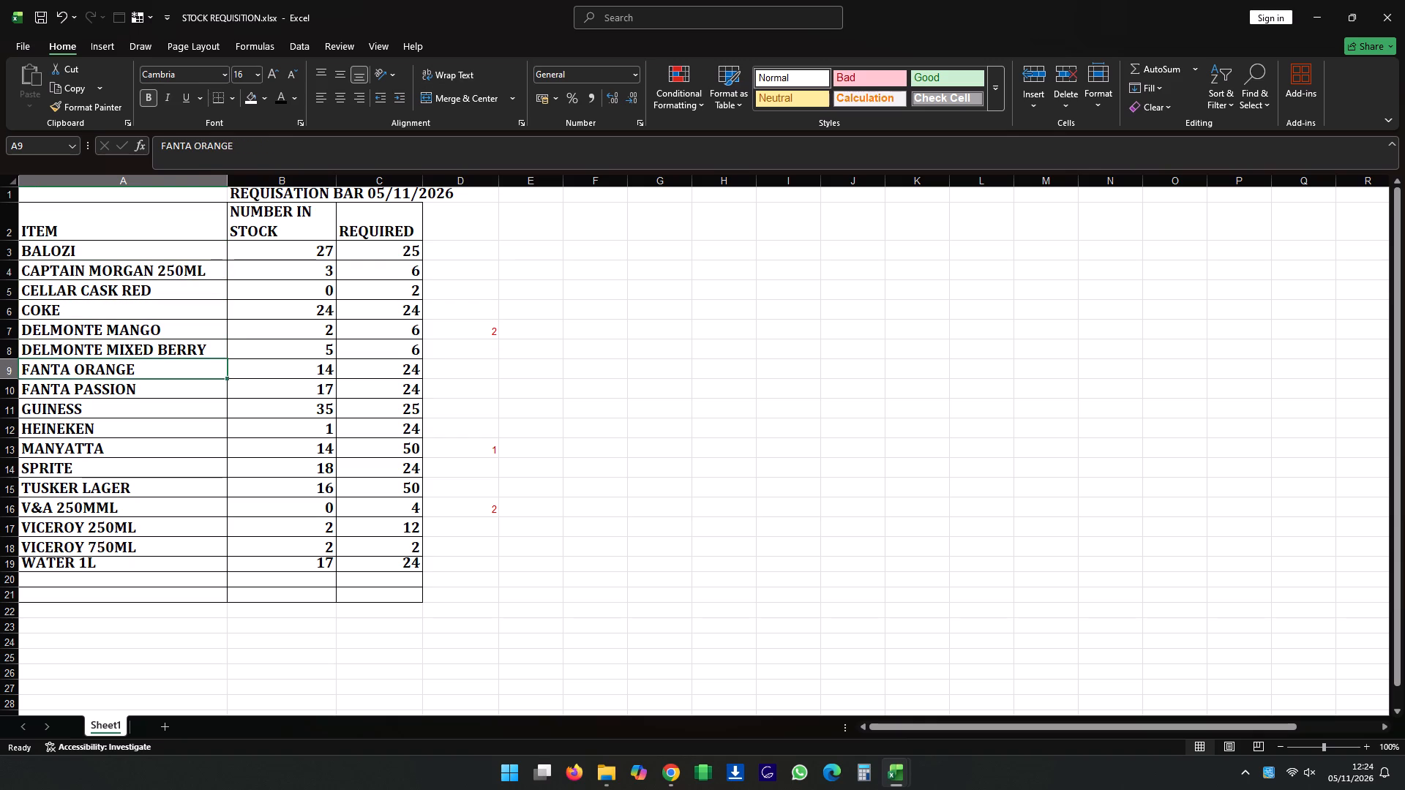
pyautogui.press('Down')
pyautogui.press('Down')
pyautogui.press('Down')
pyautogui.press('Down')
pyautogui.press('Down')
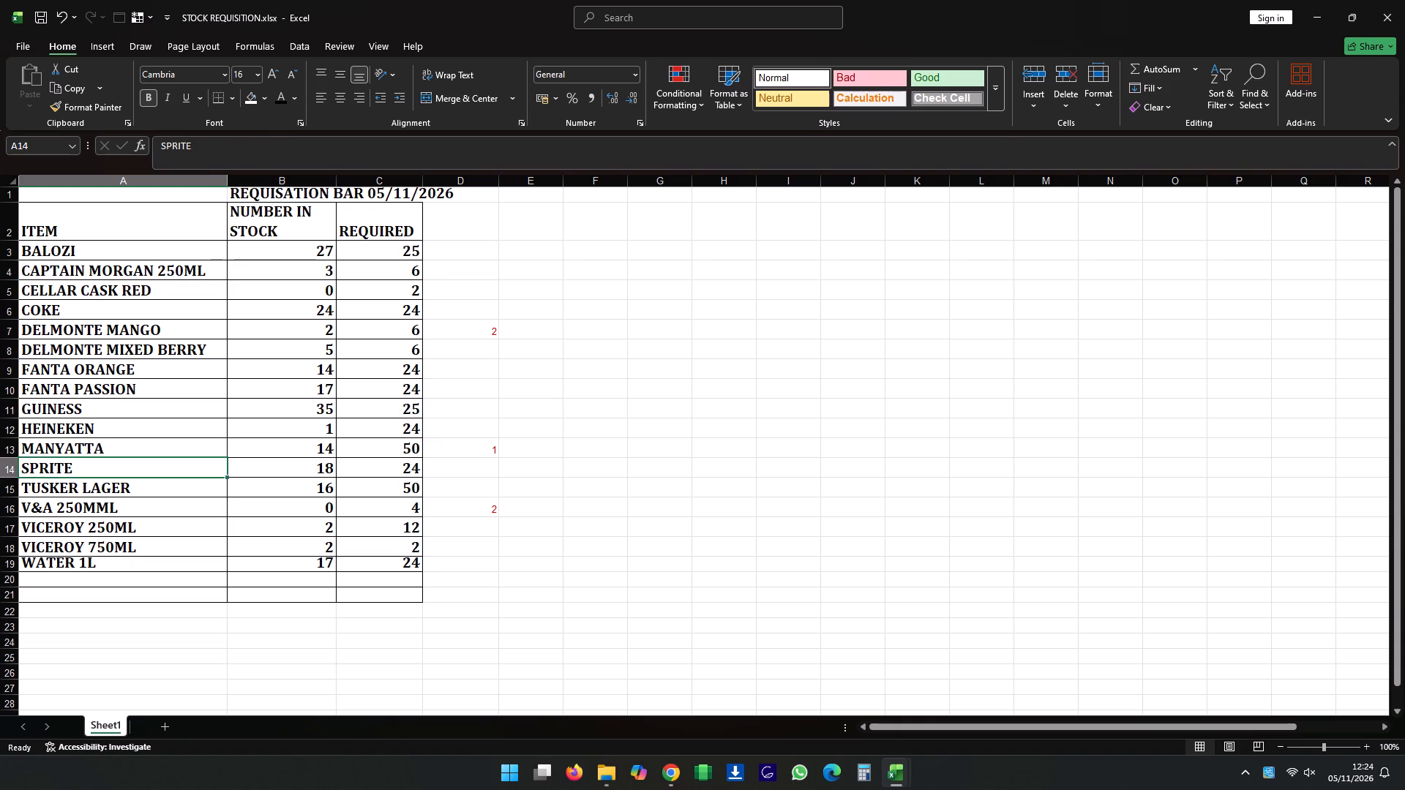
pyautogui.press('Down')
pyautogui.press('Down')
pyautogui.press('Down')
pyautogui.press('Down')
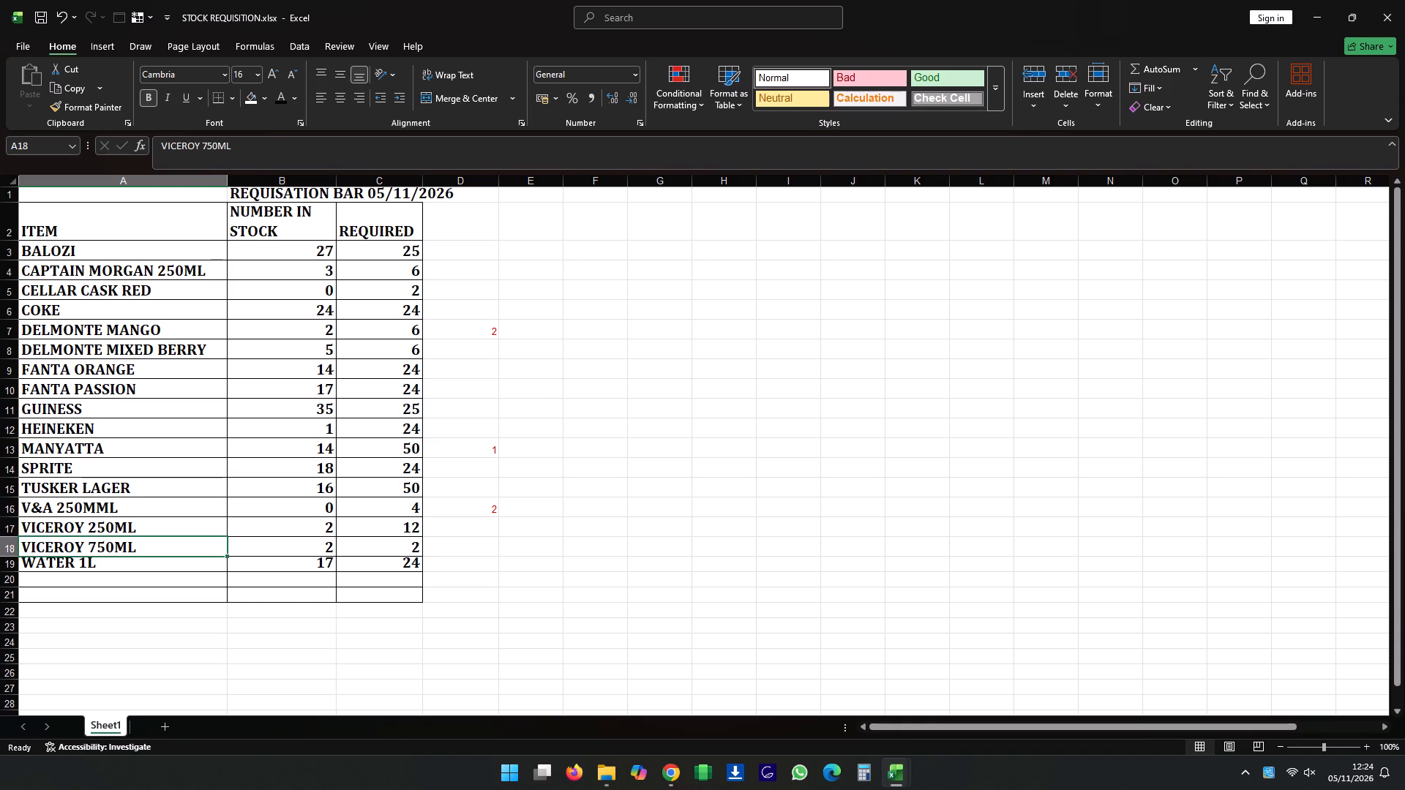
pyautogui.press('Down')
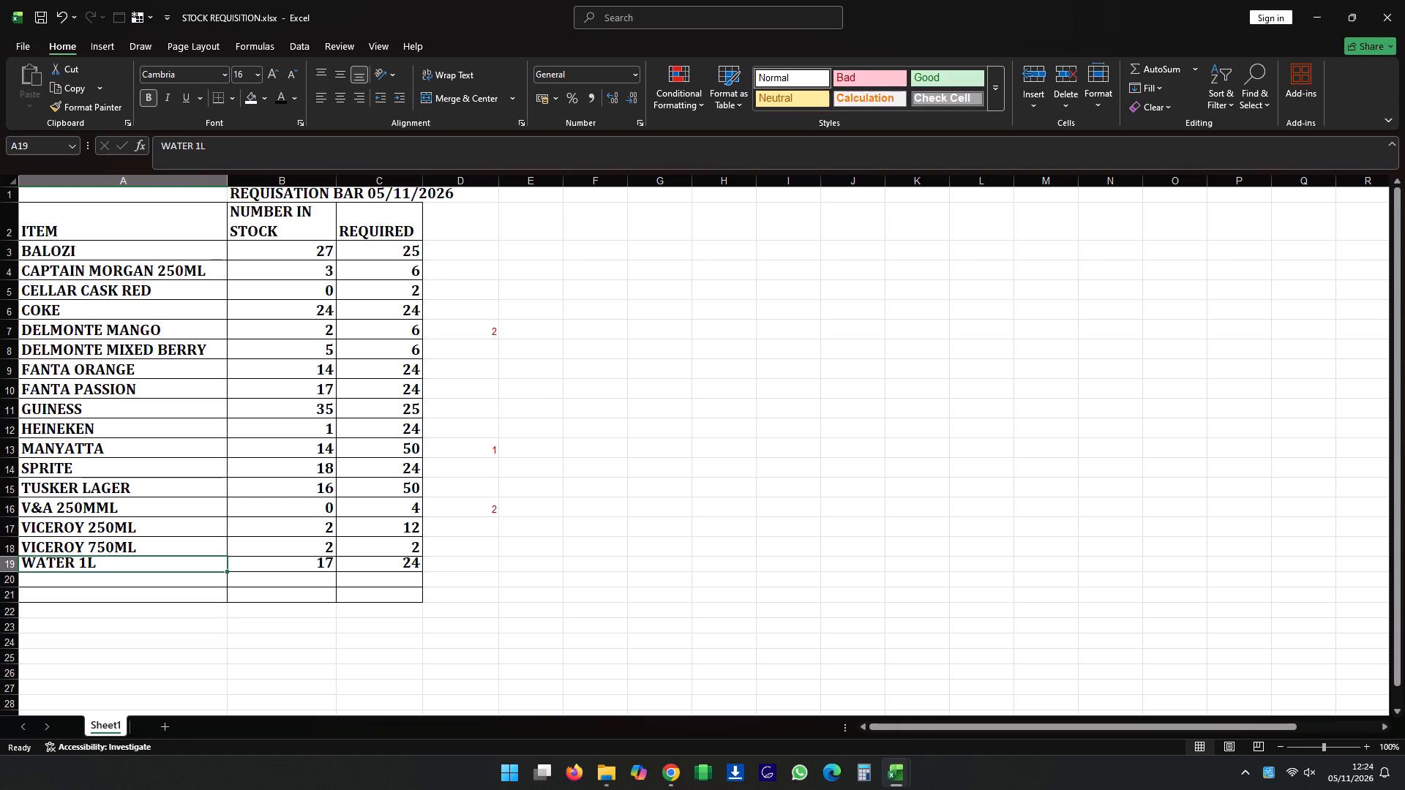
pyautogui.click(563, 301)
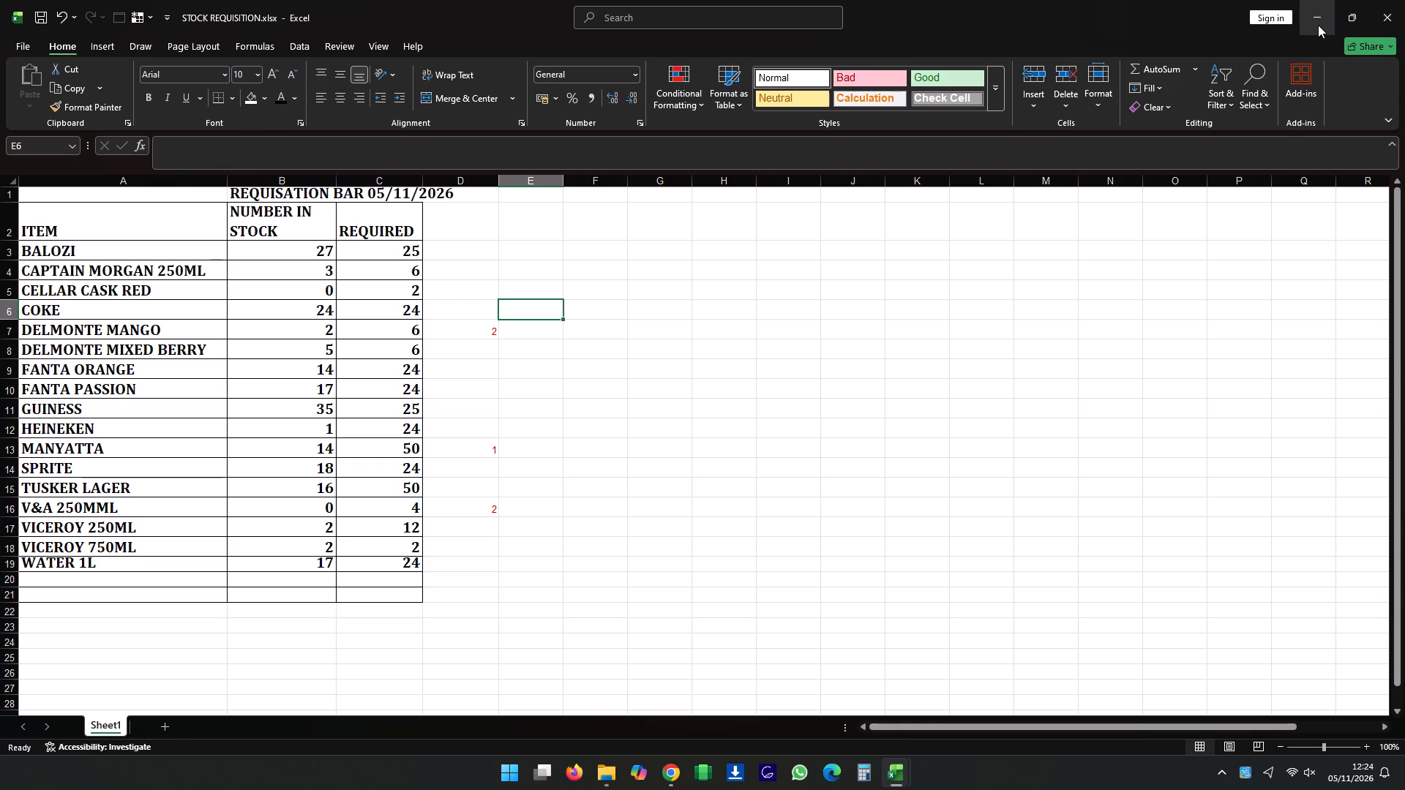
# Minimise the requisition workbook, open BAR SALES OCTOBER 2025.xlsx from the OCTOBER 2025 folder in ANALYSIS 2026, and enable its content.
pyautogui.click(31, 18)
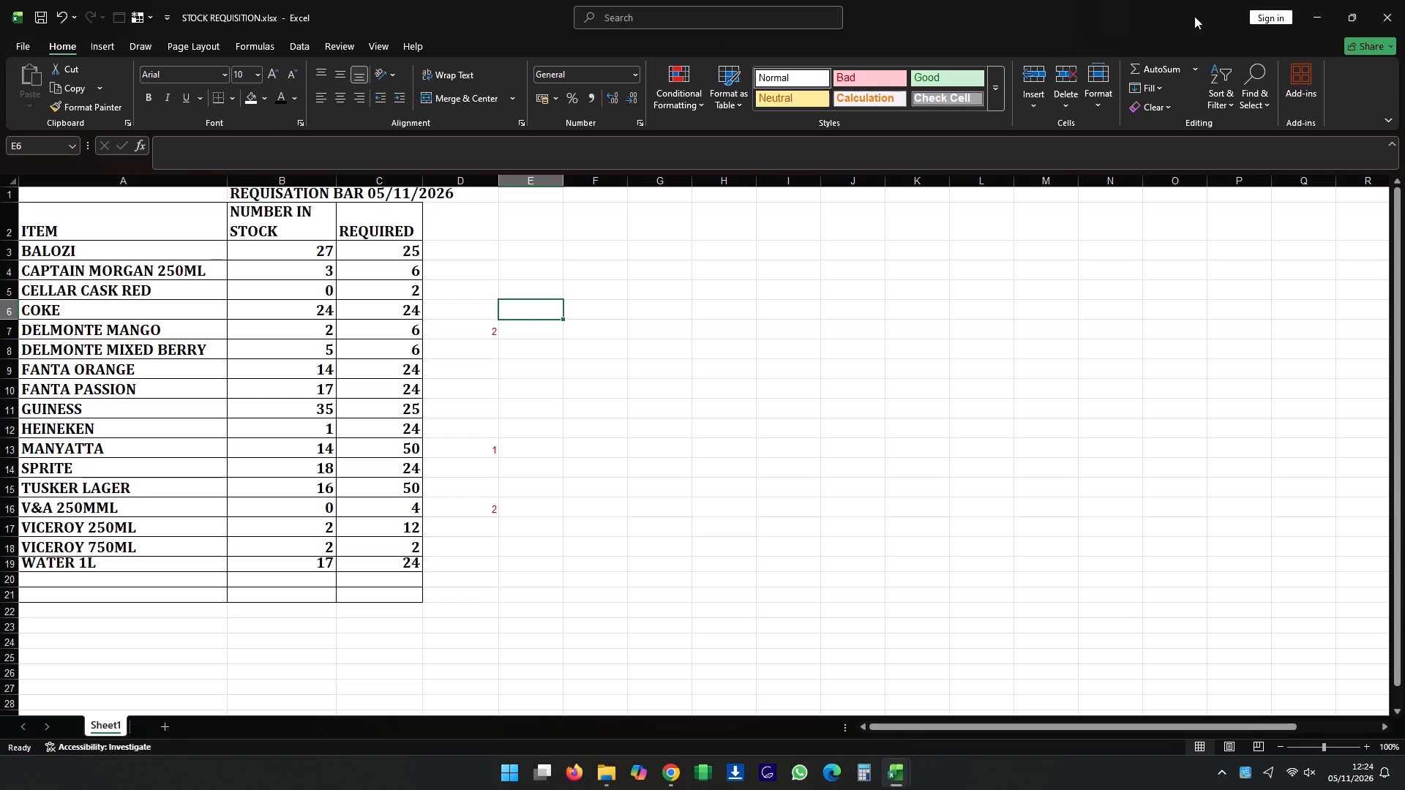
pyautogui.click(1310, 10)
pyautogui.click(1310, 10)
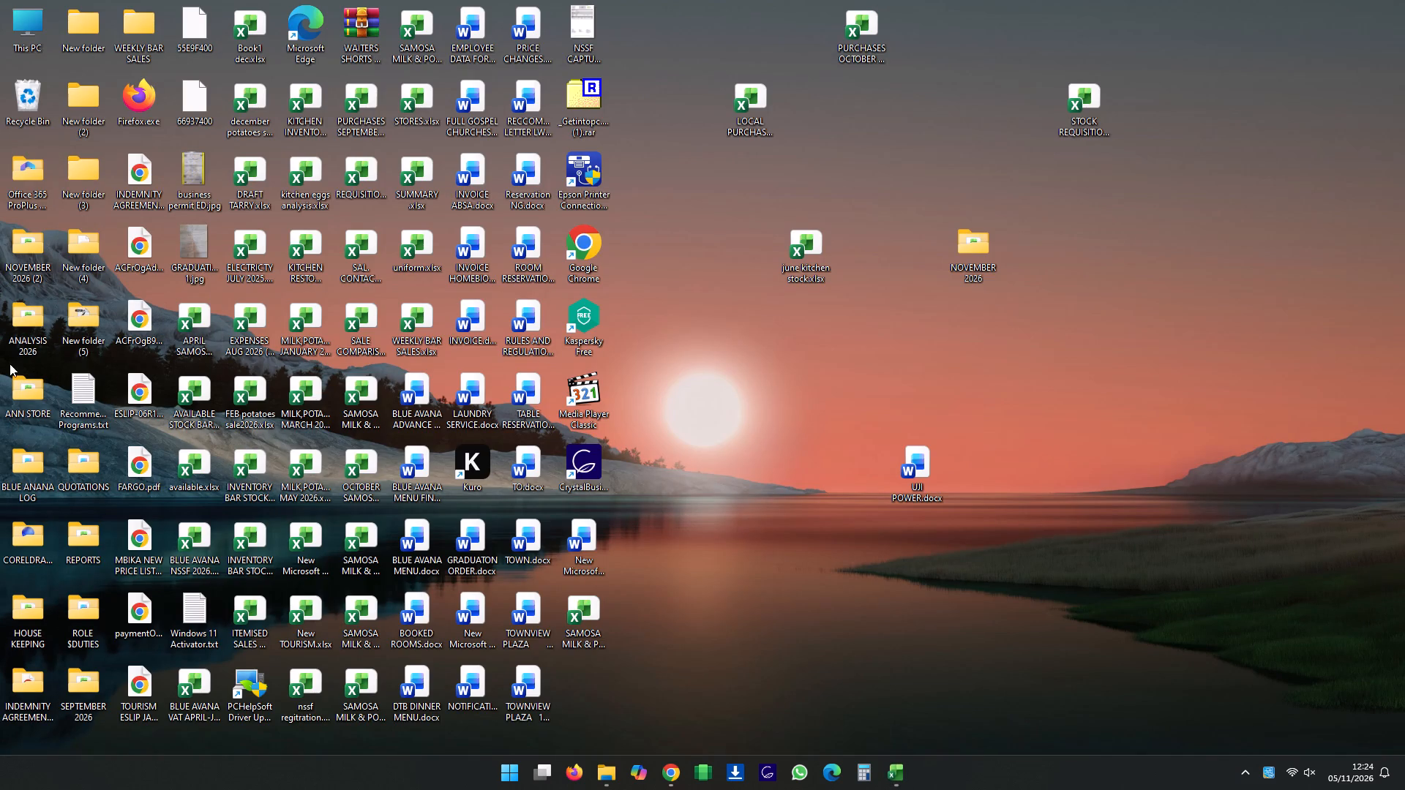
pyautogui.doubleClick(14, 339)
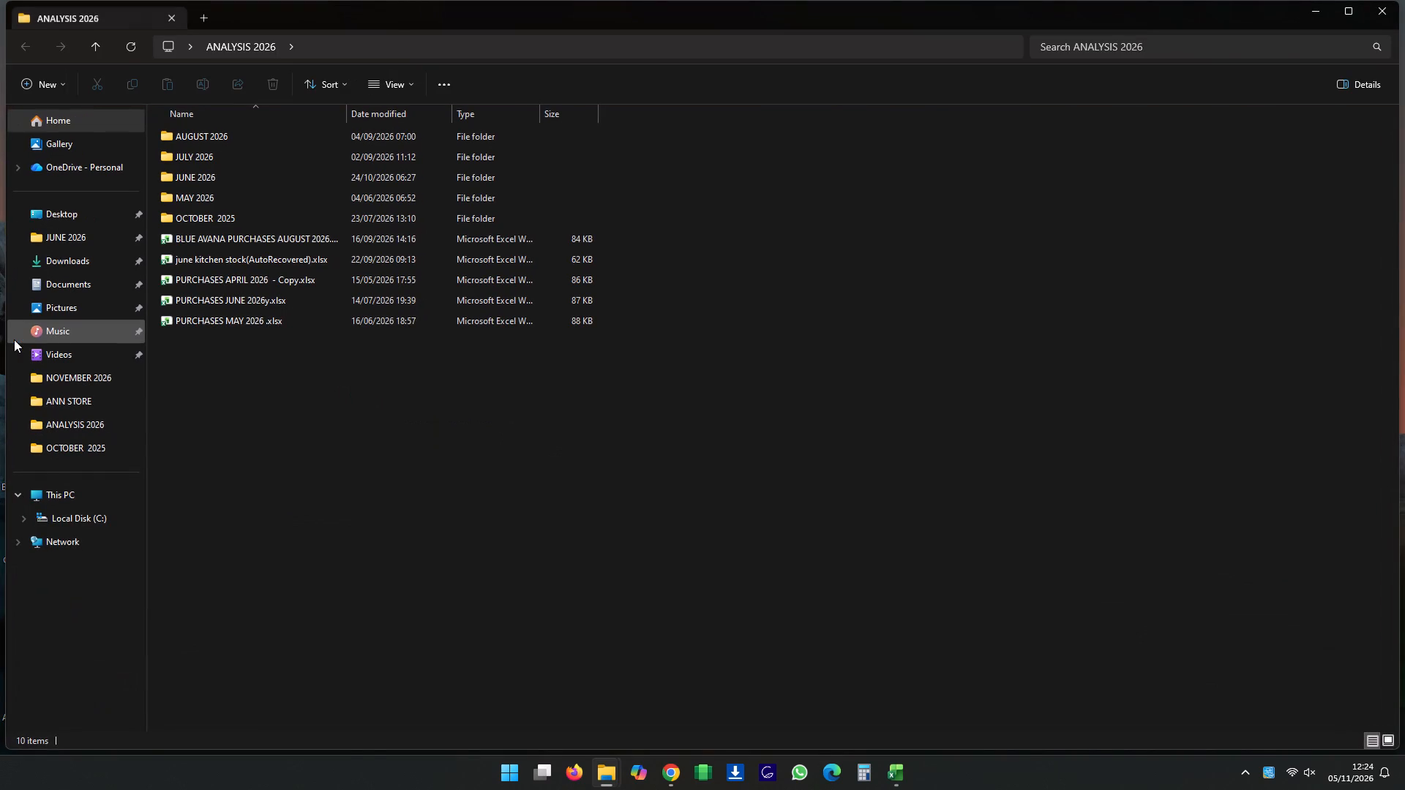
pyautogui.doubleClick(236, 215)
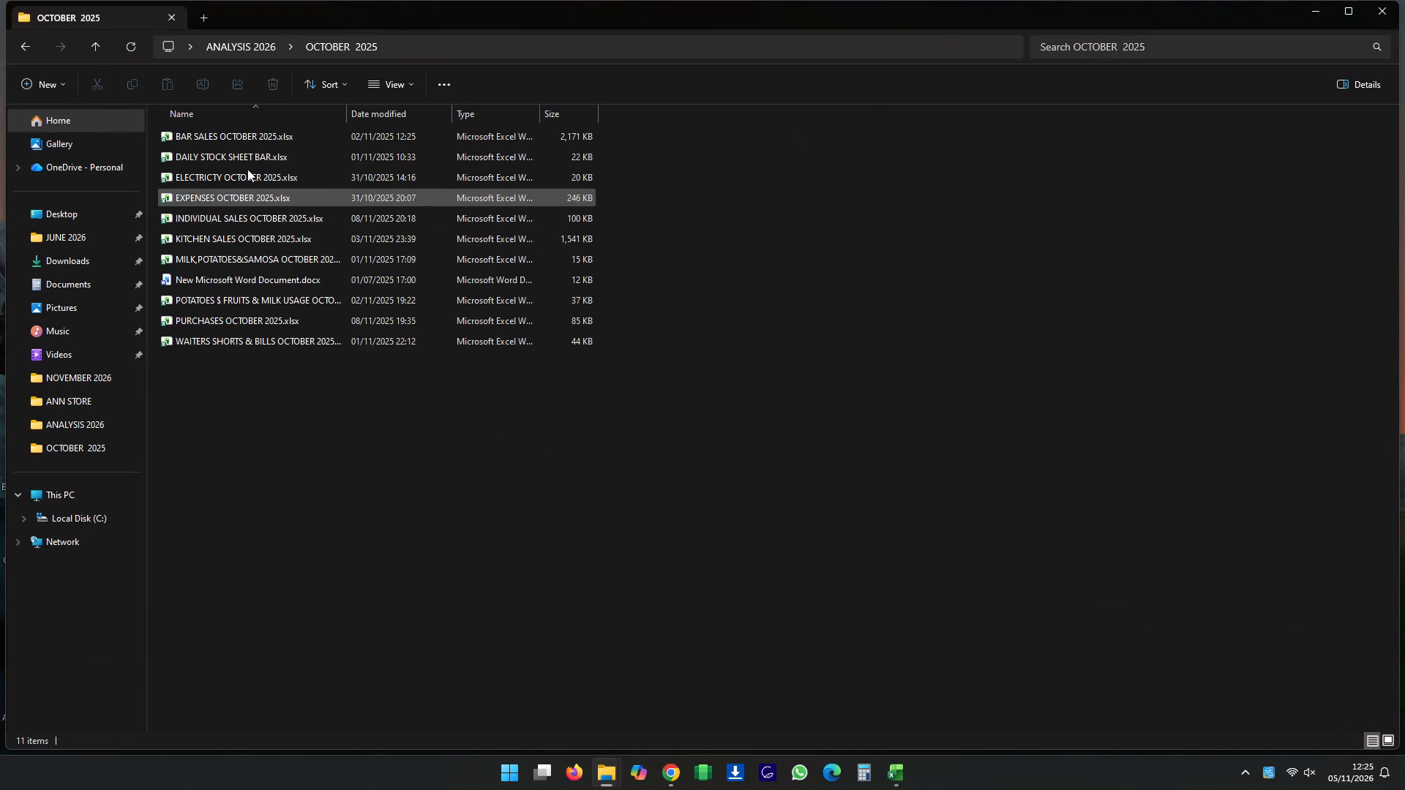
pyautogui.doubleClick(249, 139)
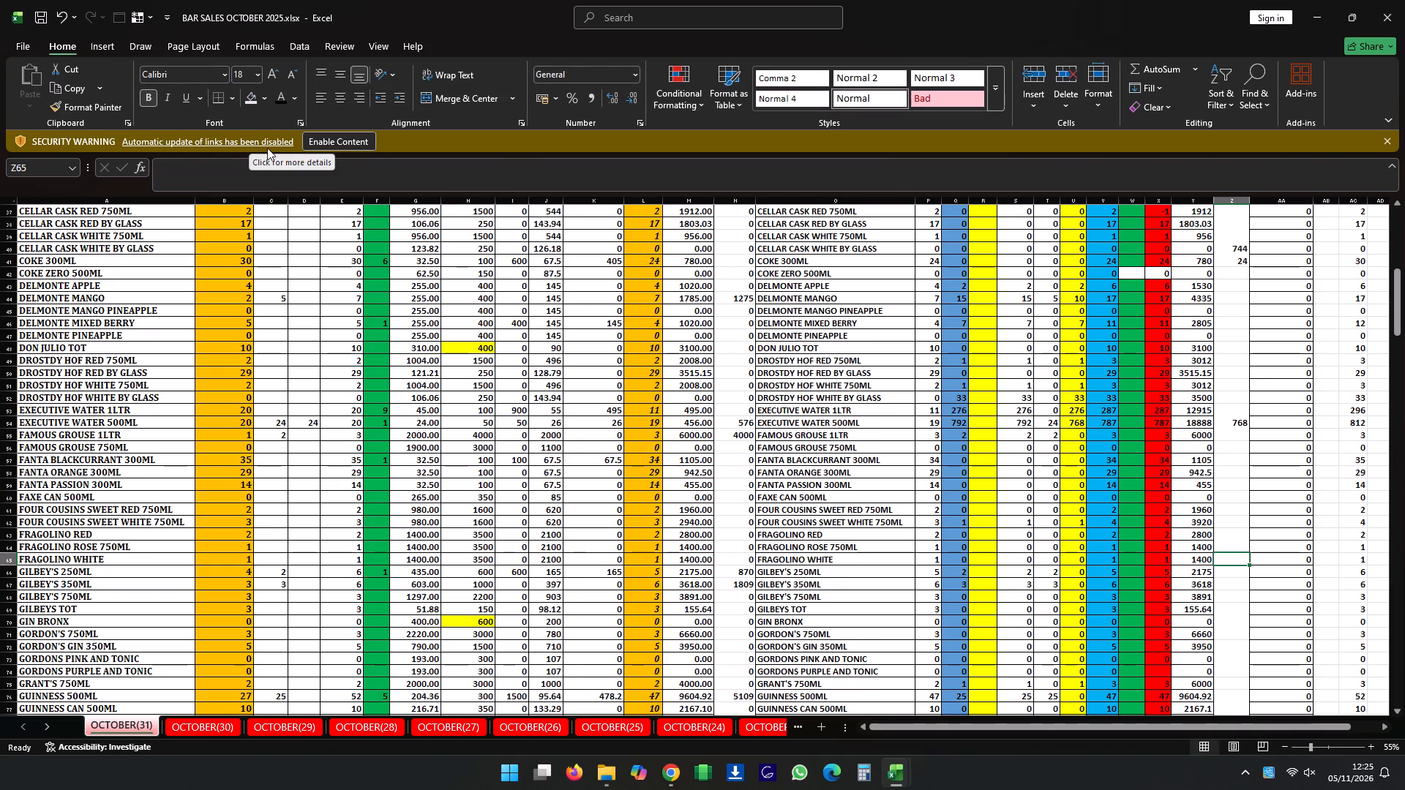
pyautogui.click(348, 143)
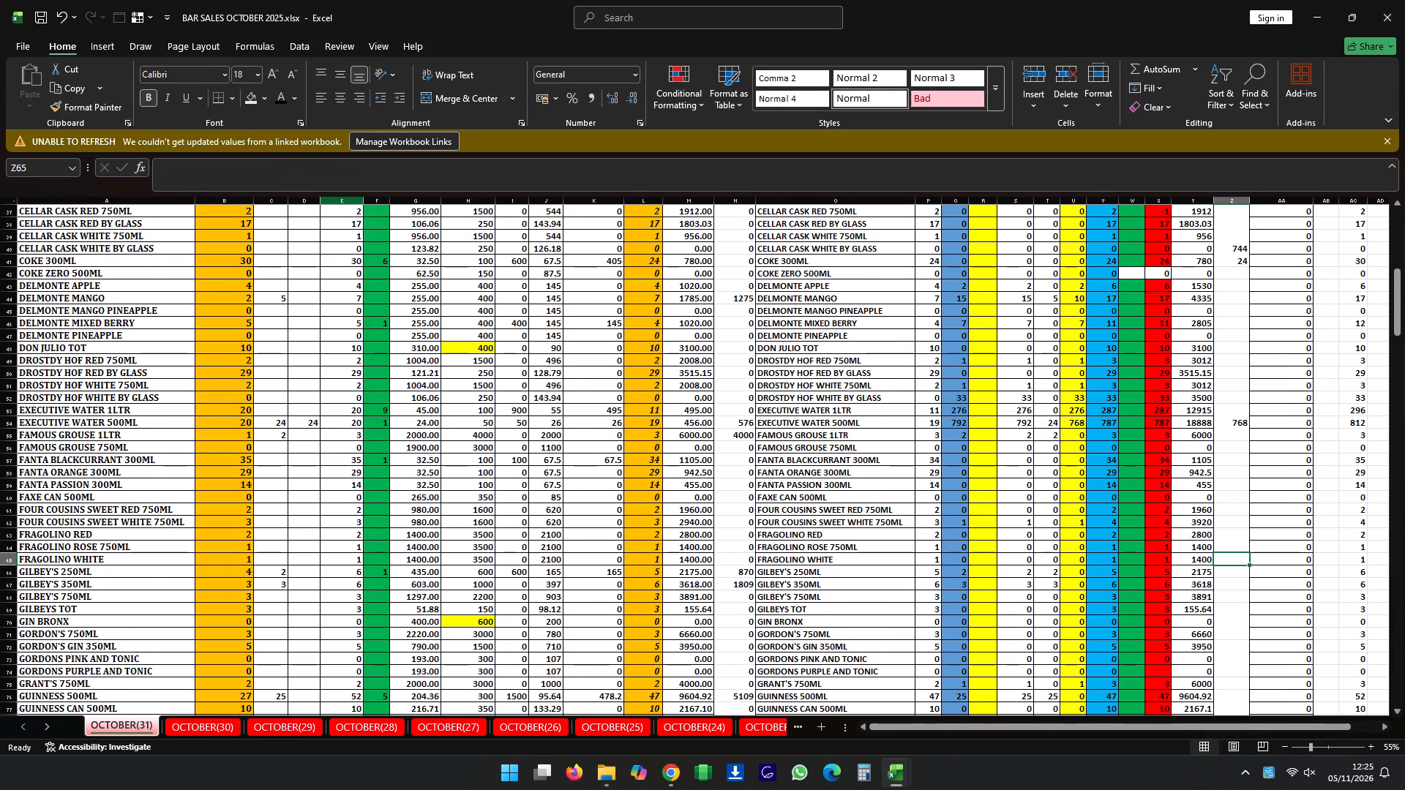
# Check the RAW VALUES sheet in the October 2025 bar sales workbook, and close the workbook.
pyautogui.tripleClick(45, 726)
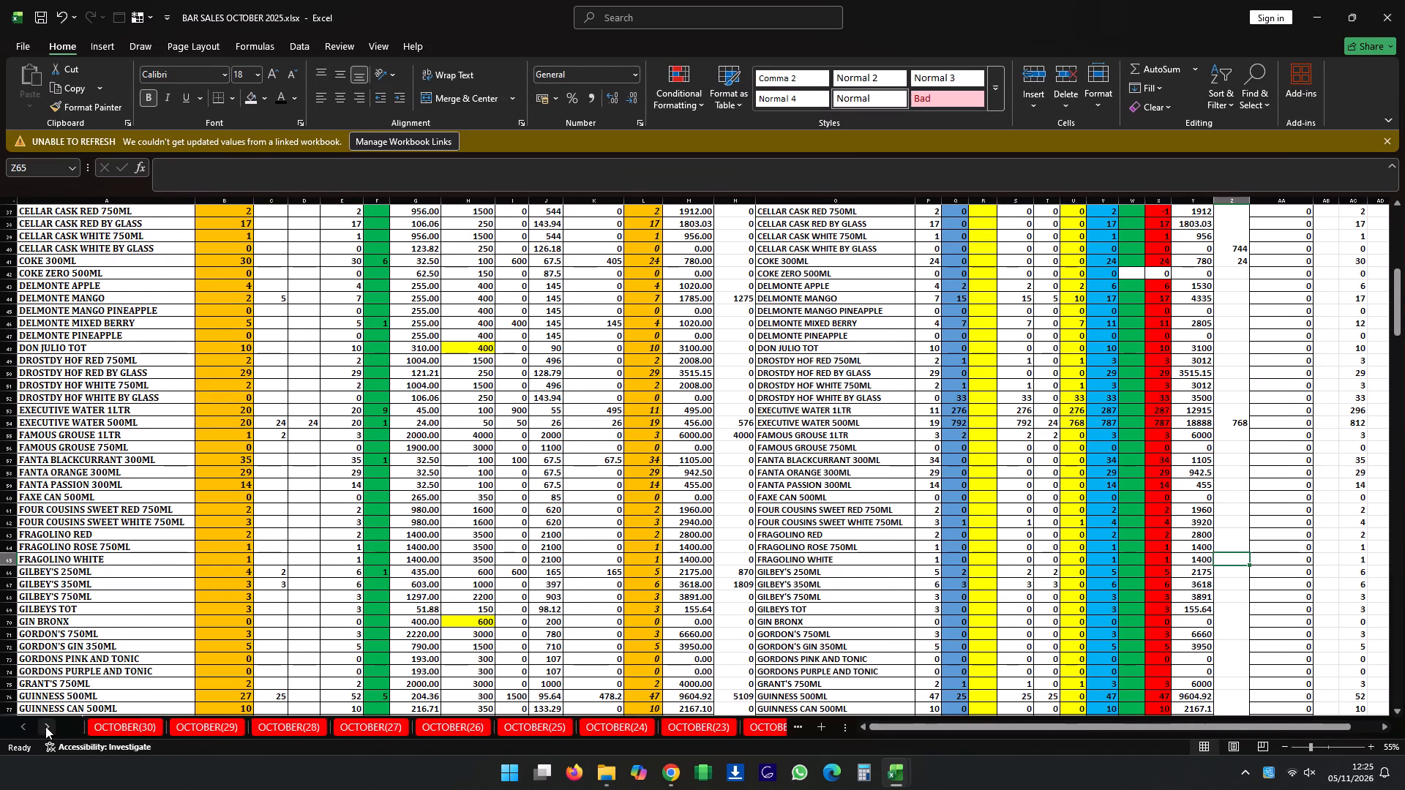
pyautogui.tripleClick(45, 726)
pyautogui.tripleClick(45, 726)
pyautogui.tripleClick(45, 726)
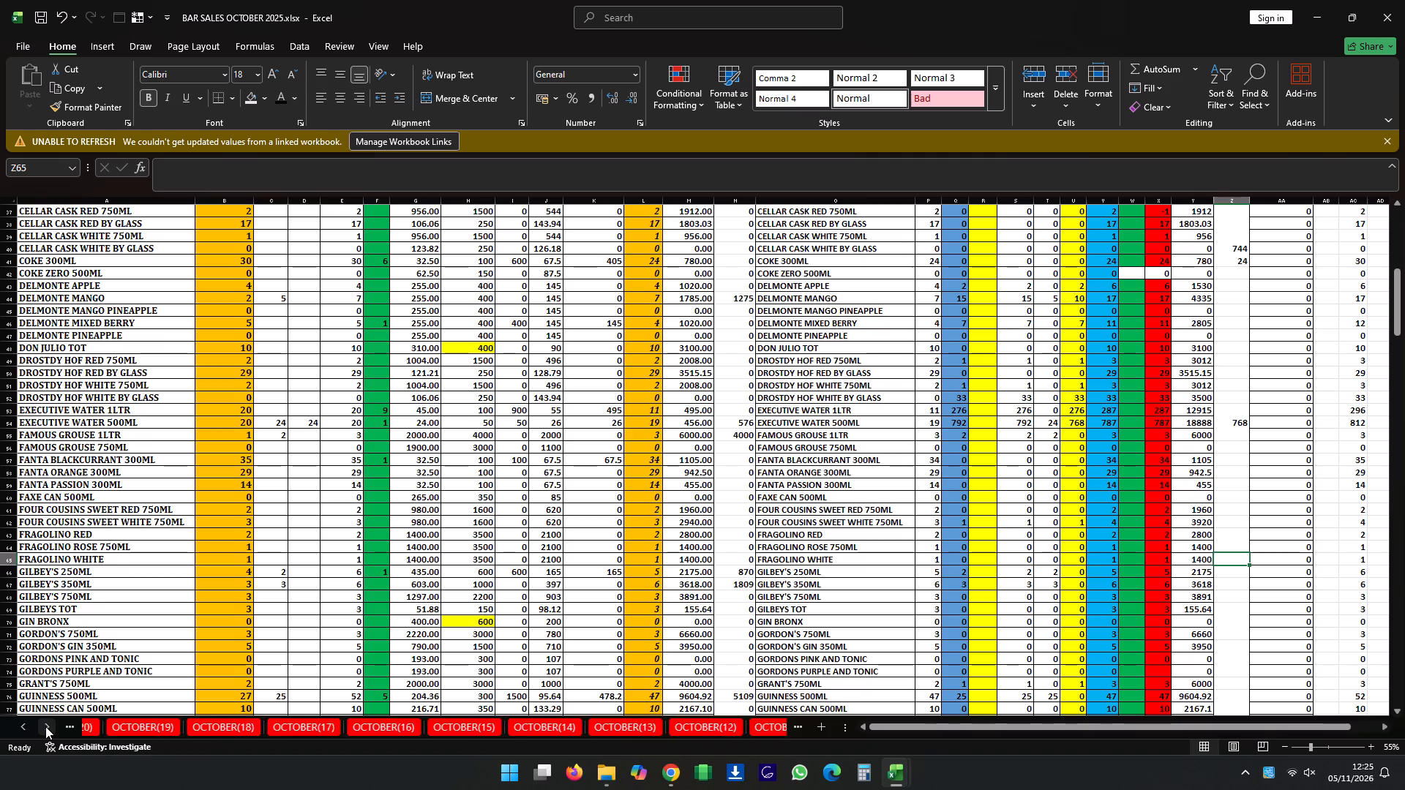
pyautogui.tripleClick(45, 726)
pyautogui.tripleClick(45, 726)
pyautogui.tripleClick(45, 726)
pyautogui.tripleClick(45, 726)
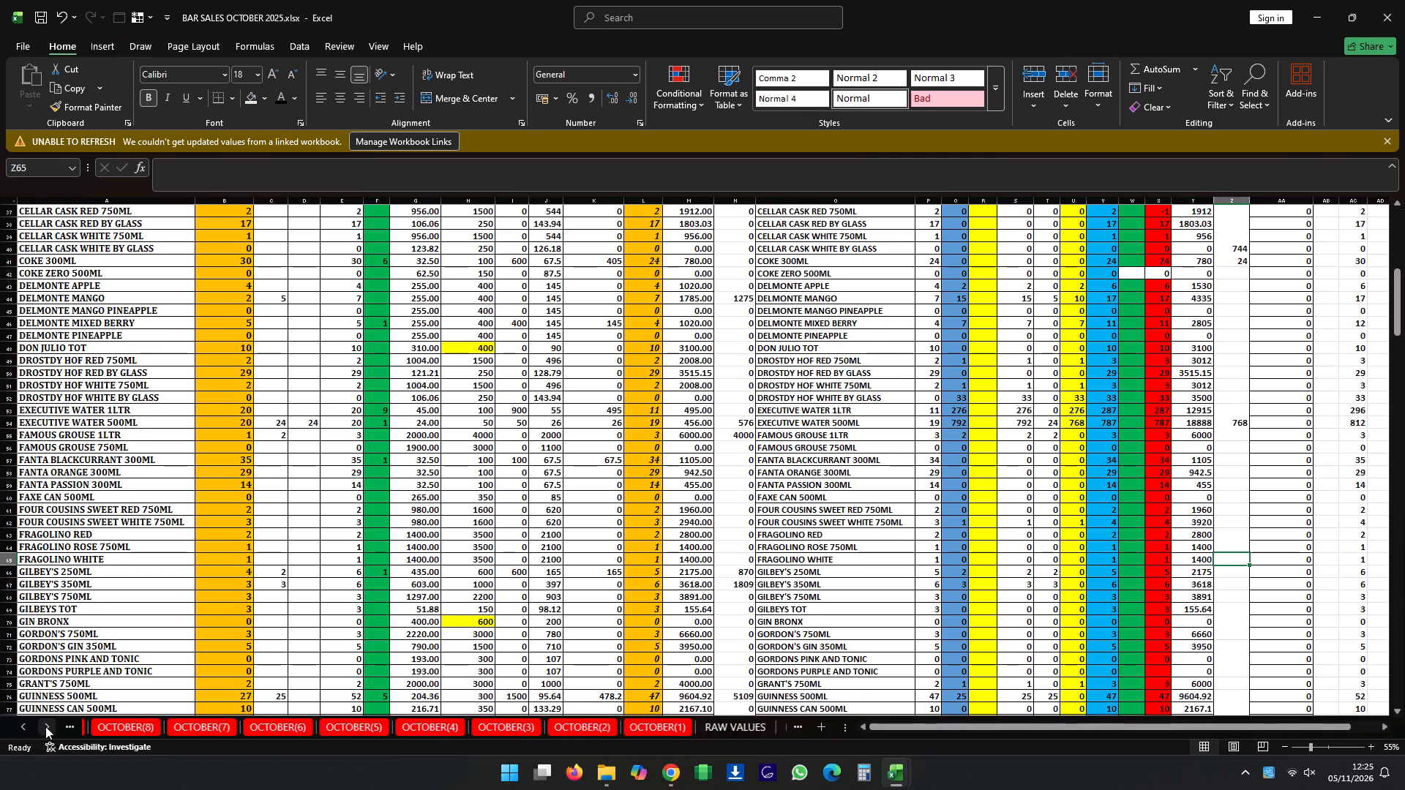
pyautogui.click(45, 726)
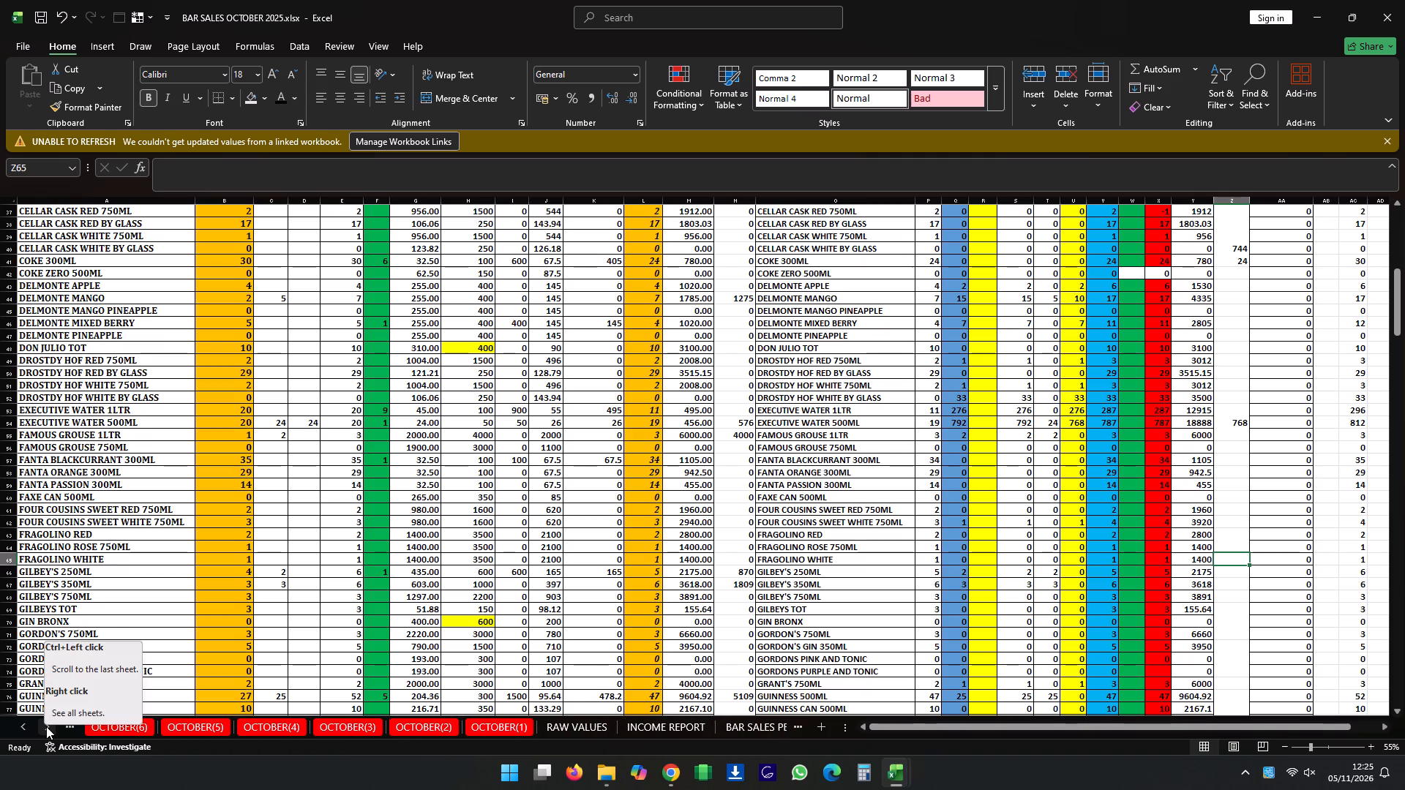
pyautogui.click(595, 734)
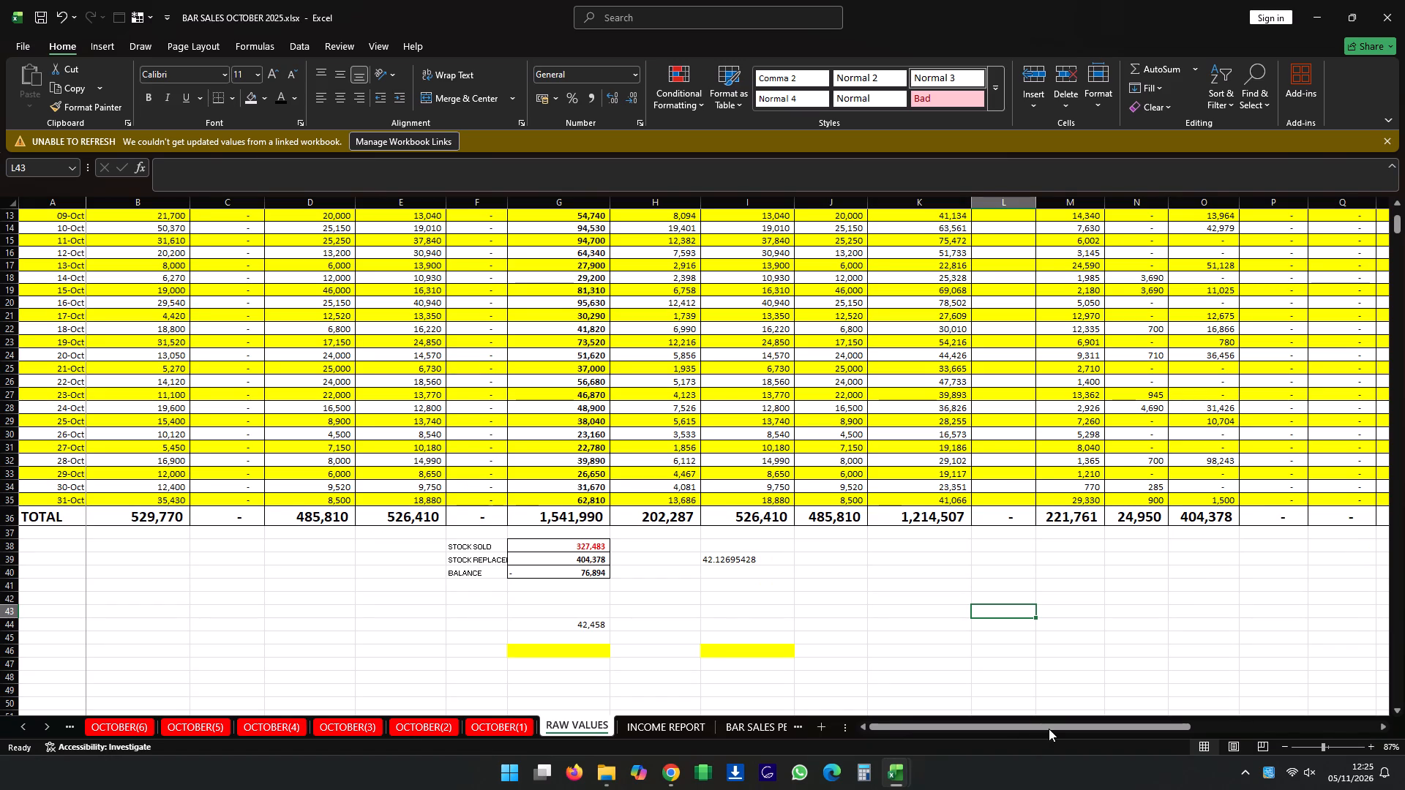
pyautogui.click(1395, 10)
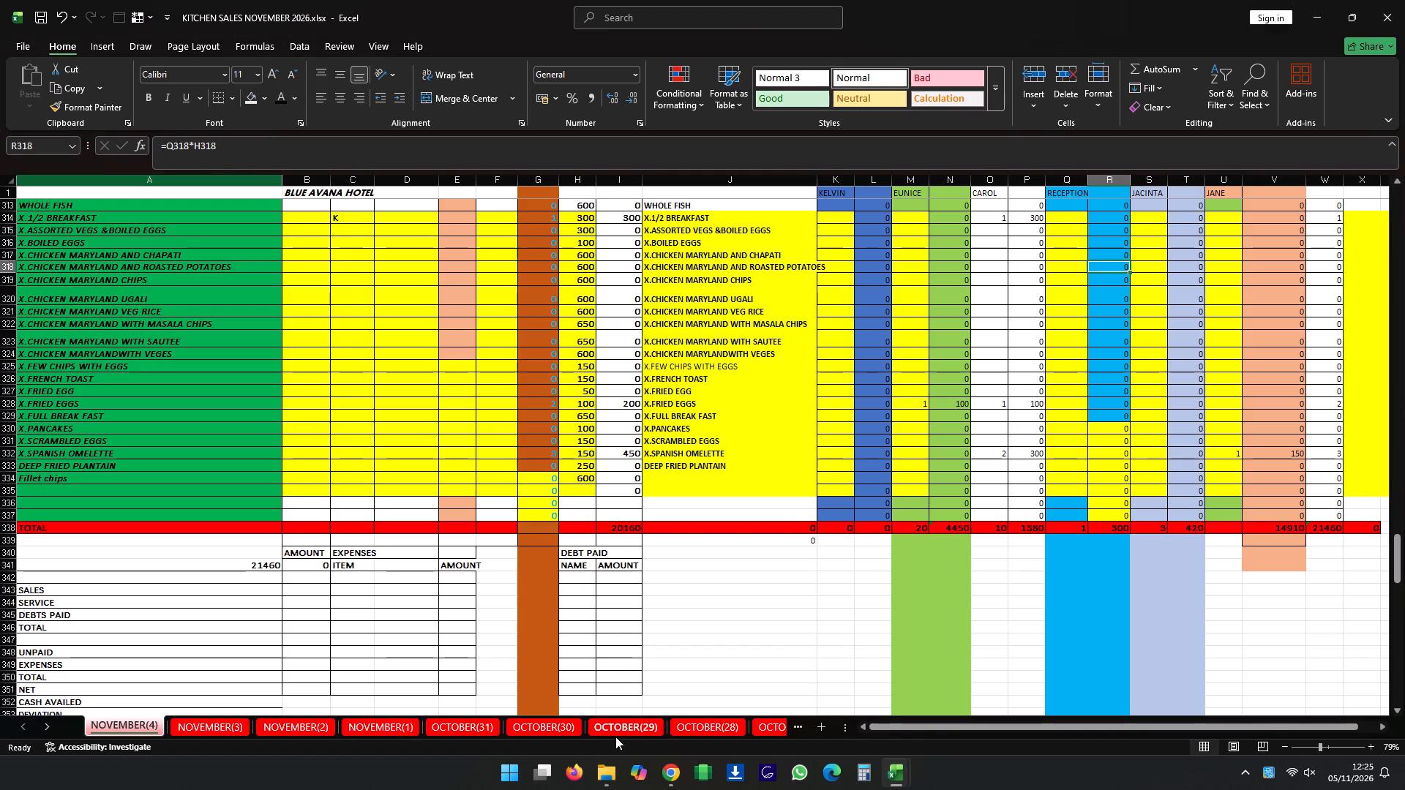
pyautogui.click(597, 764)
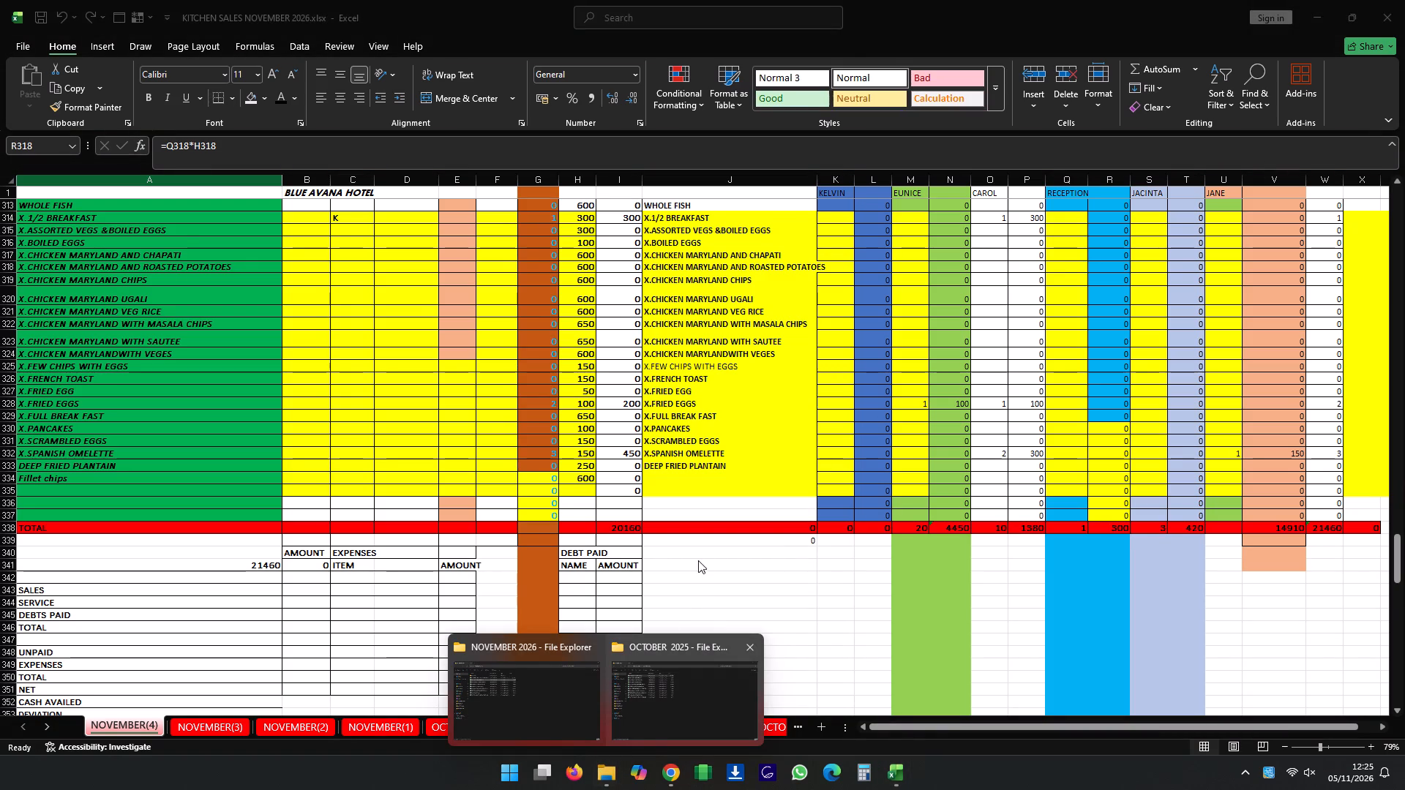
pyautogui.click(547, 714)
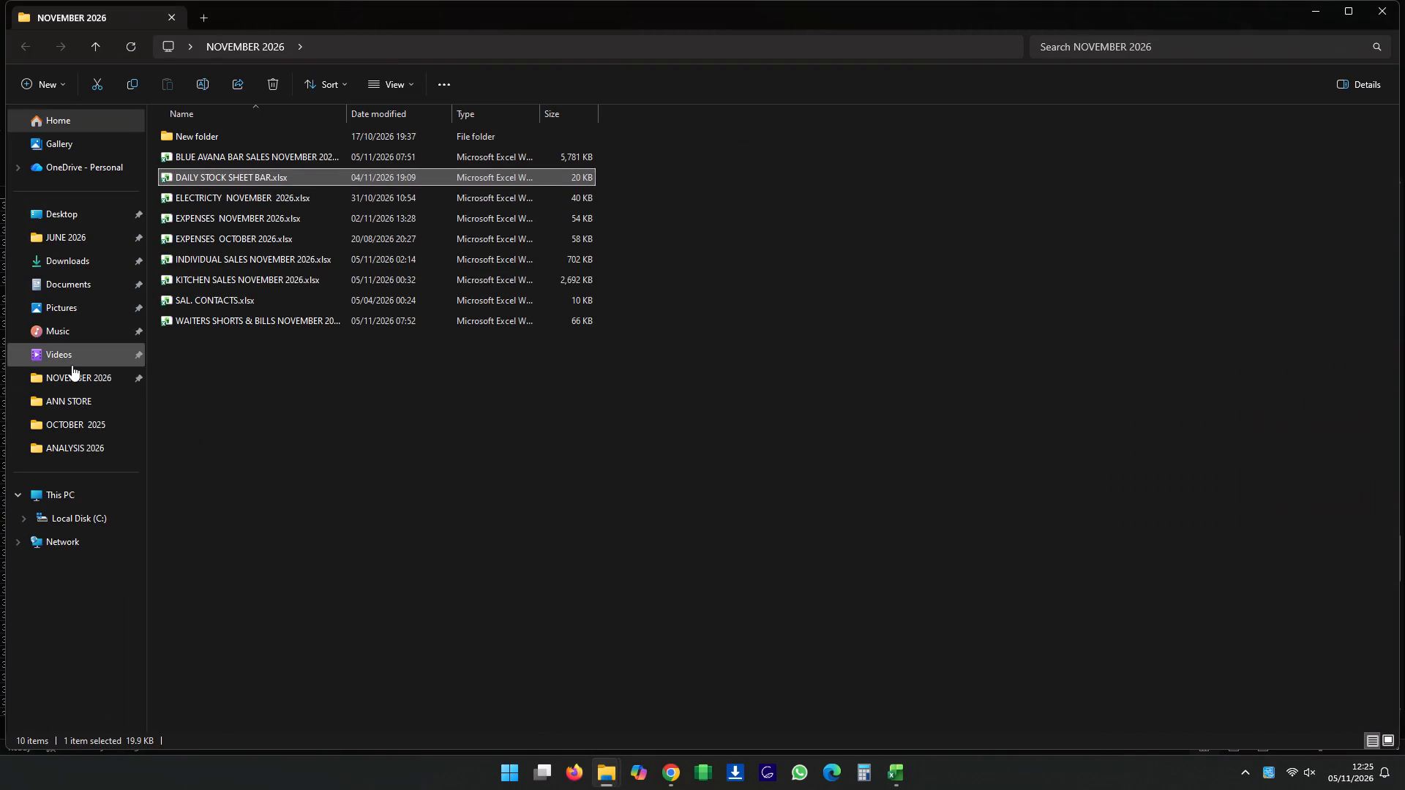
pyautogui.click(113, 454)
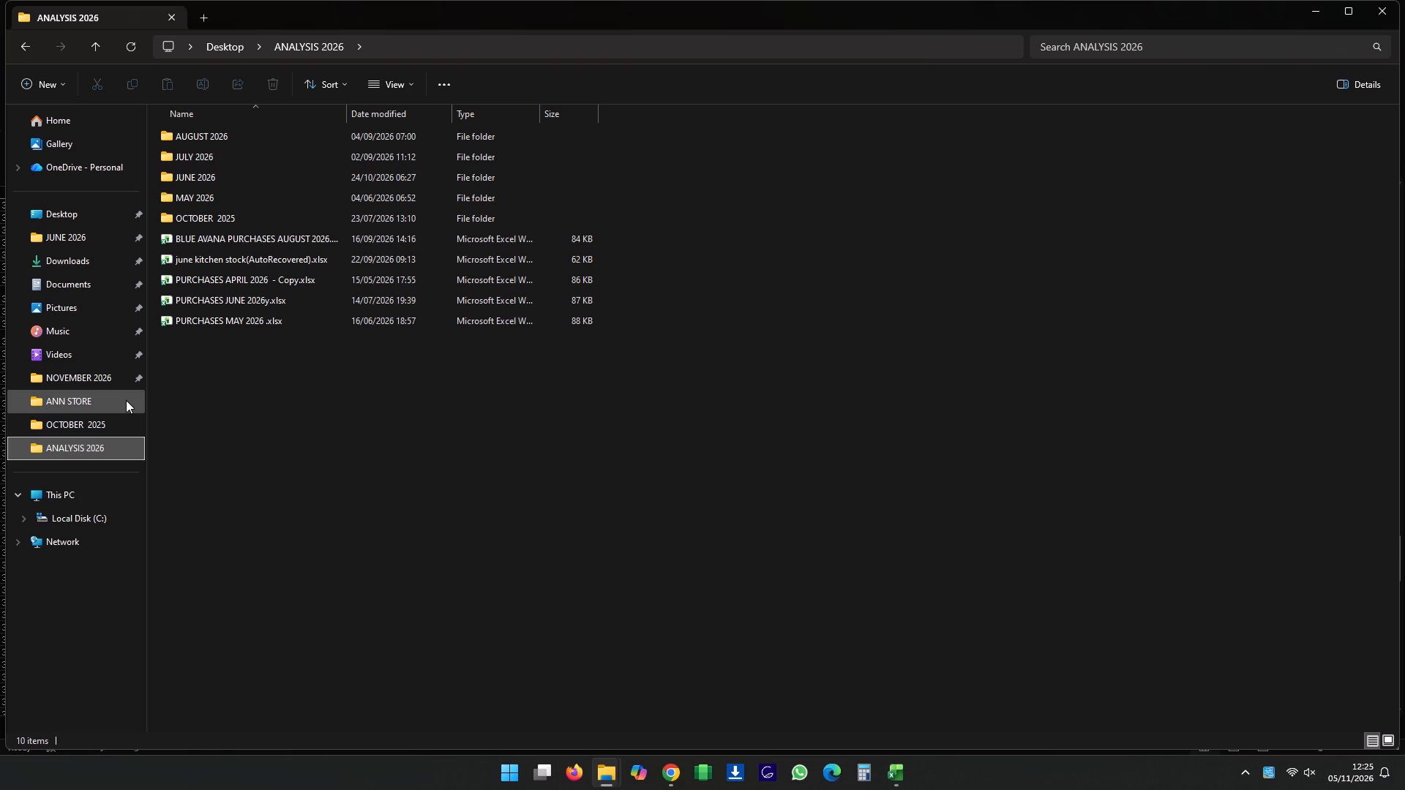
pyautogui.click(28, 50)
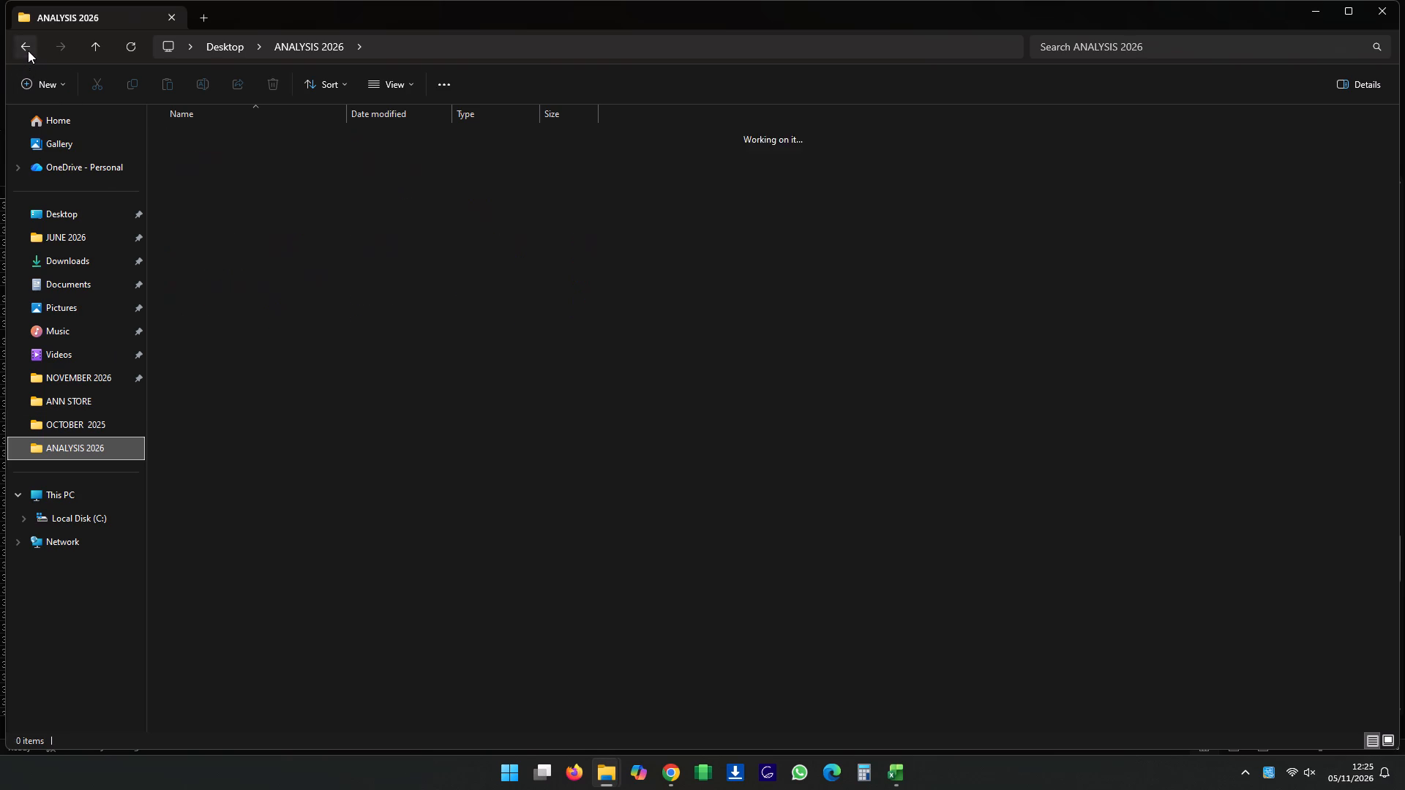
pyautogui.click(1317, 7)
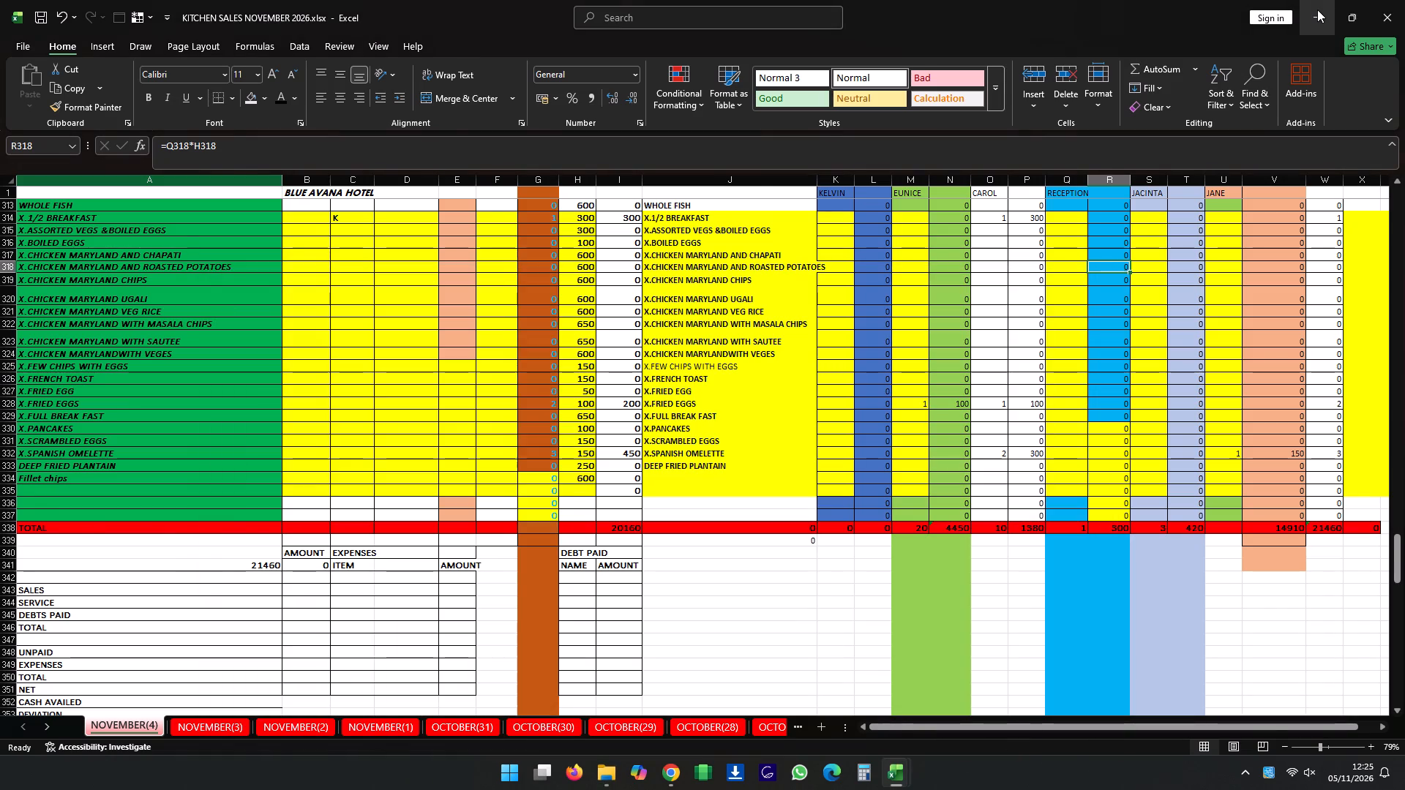
# Minimise the kitchen sales workbook and open BLUE AVANA BAR SALES OCTOBER 2026.xlsx from the NOVEMBER 2026 (2) folder on the desktop.
pyautogui.click(1317, 10)
pyautogui.click(1317, 10)
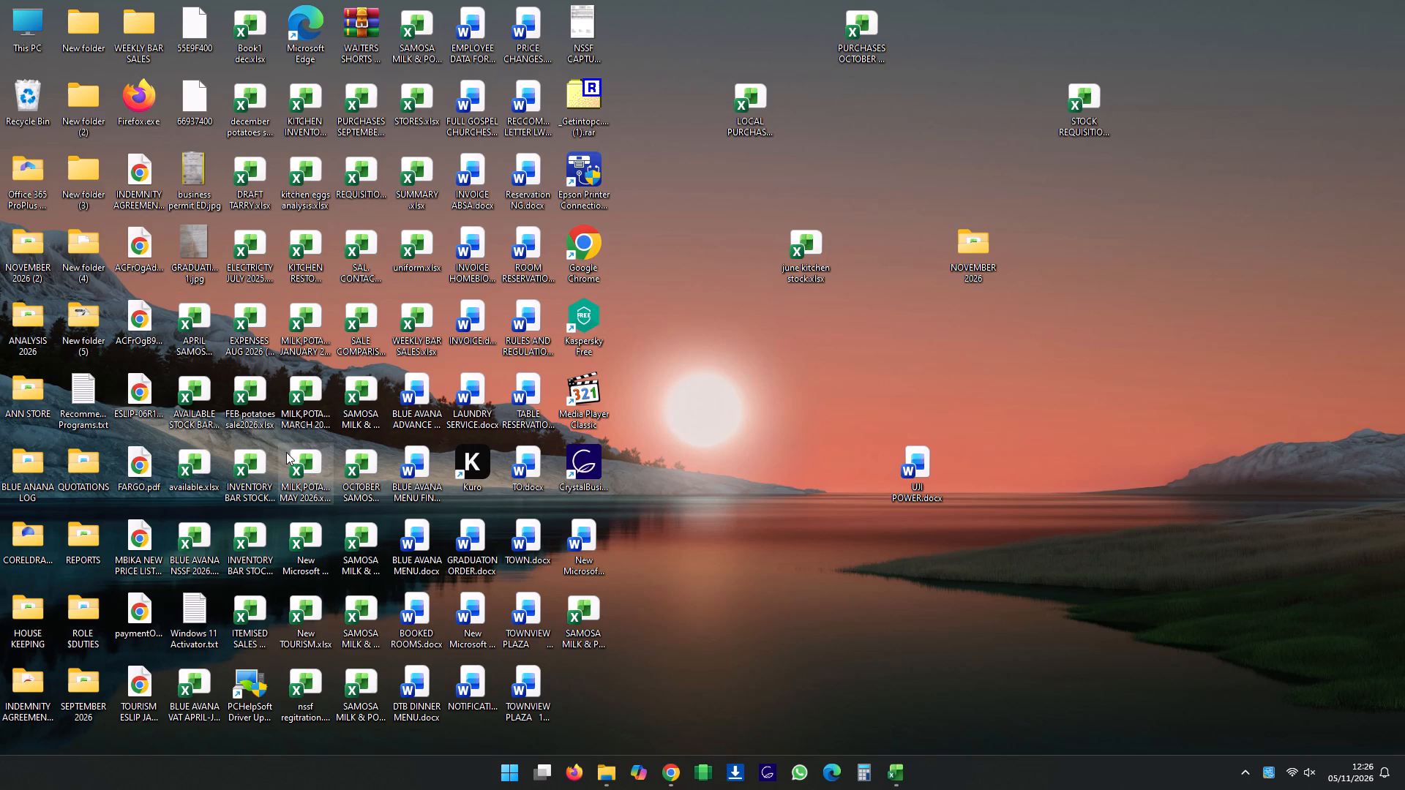
pyautogui.click(23, 247)
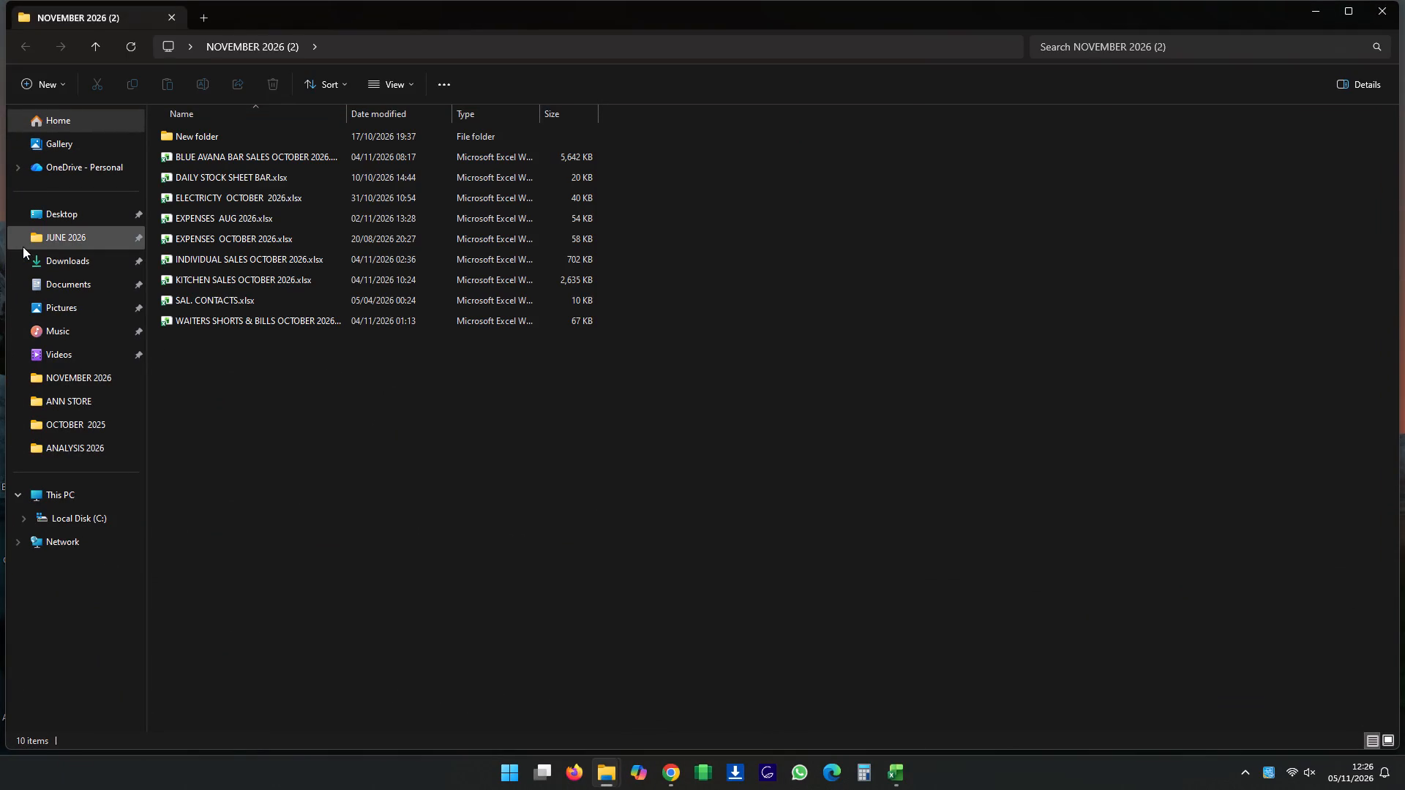
pyautogui.doubleClick(207, 159)
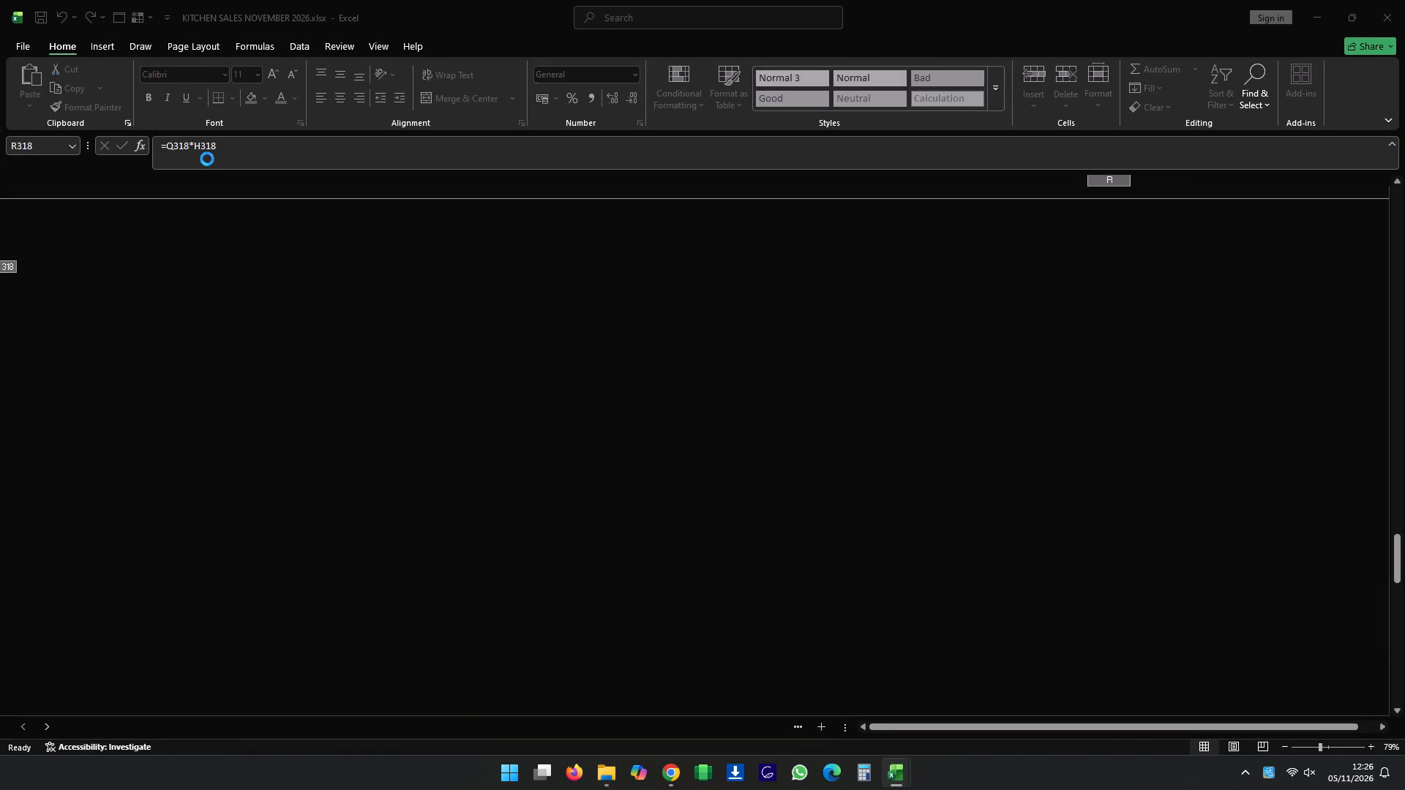
# Examine the October 2026 daily figures and totals on the RAW VALUES sheet, from the first columns onwards.
pyautogui.tripleClick(50, 724)
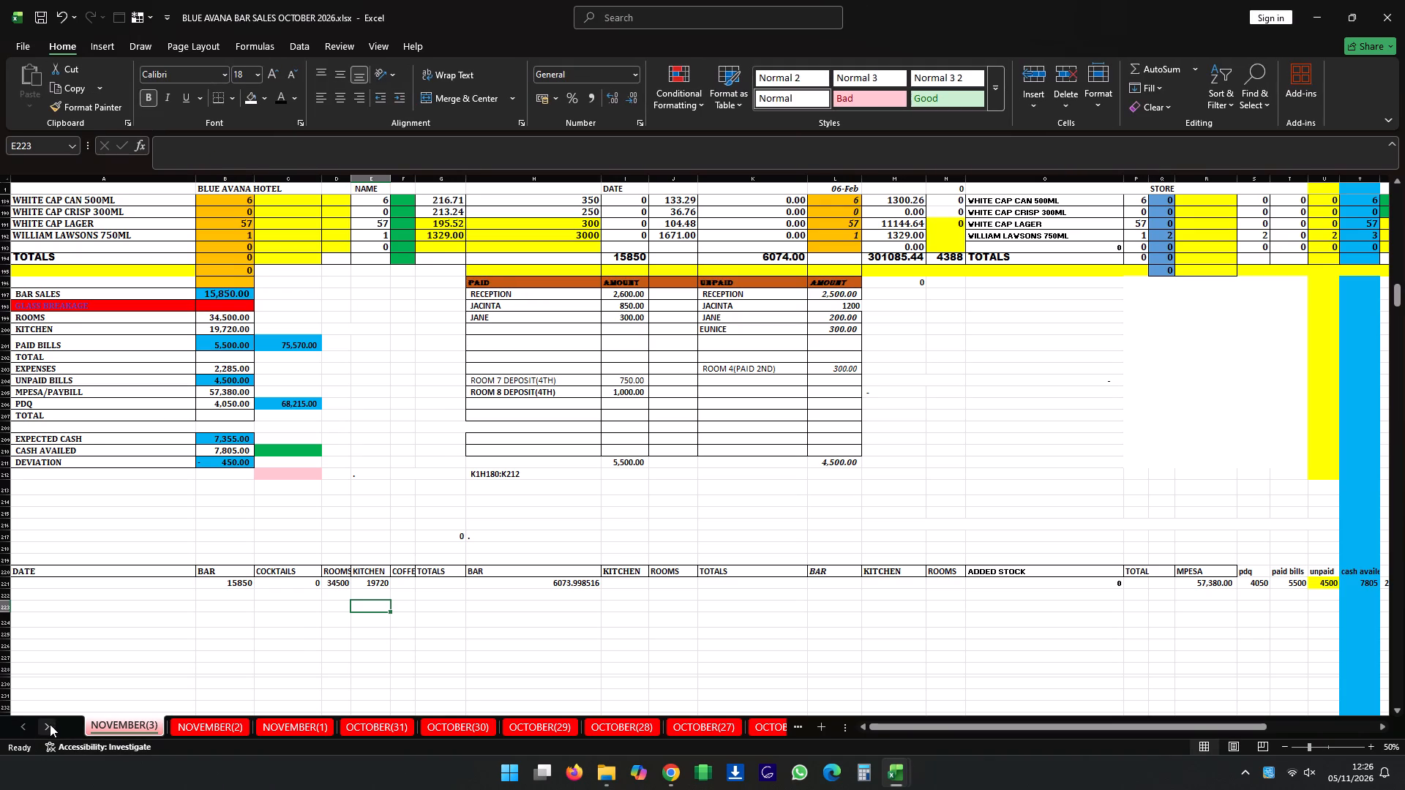
pyautogui.tripleClick(50, 724)
pyautogui.tripleClick(50, 724)
pyautogui.tripleClick(50, 724)
pyautogui.tripleClick(50, 724)
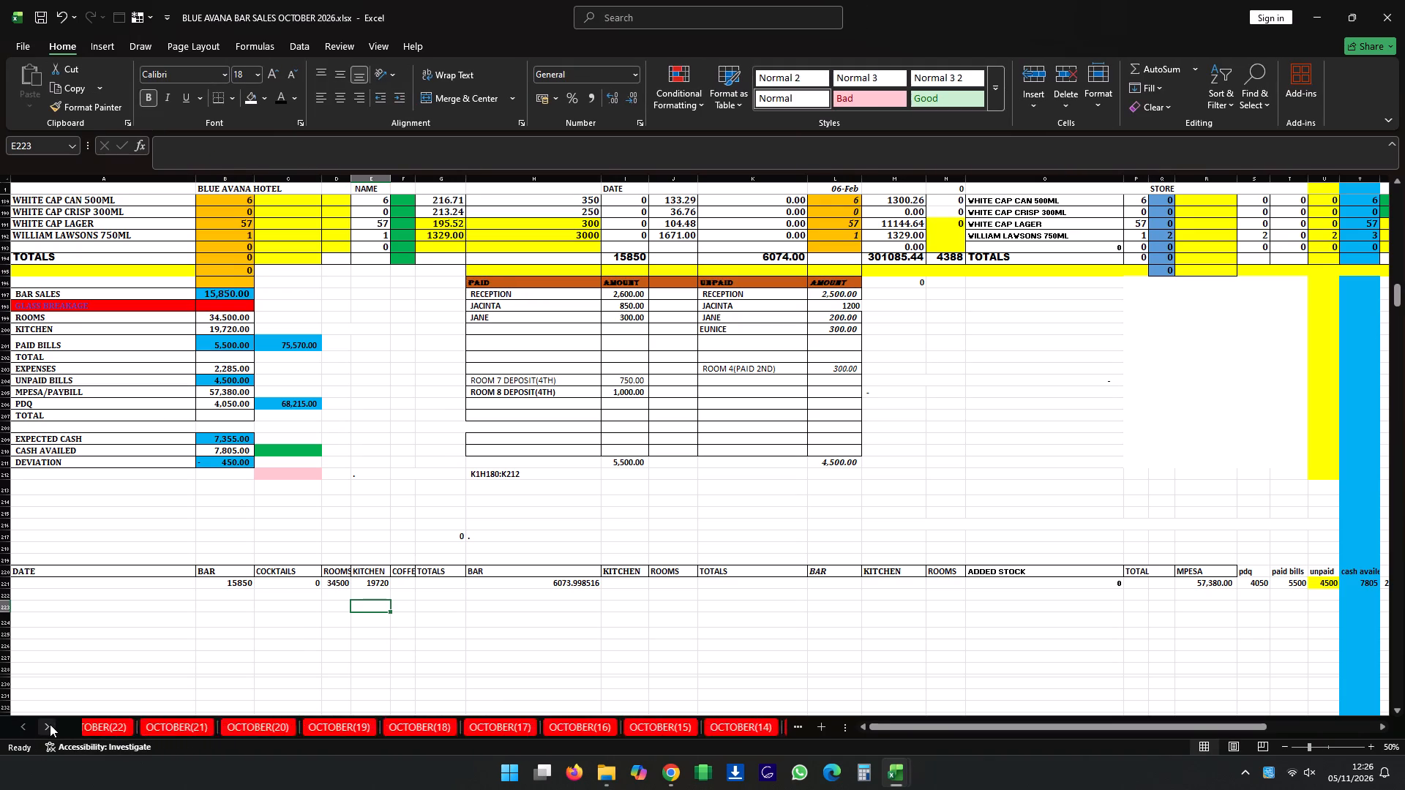
pyautogui.tripleClick(50, 724)
pyautogui.click(50, 724)
pyautogui.tripleClick(50, 724)
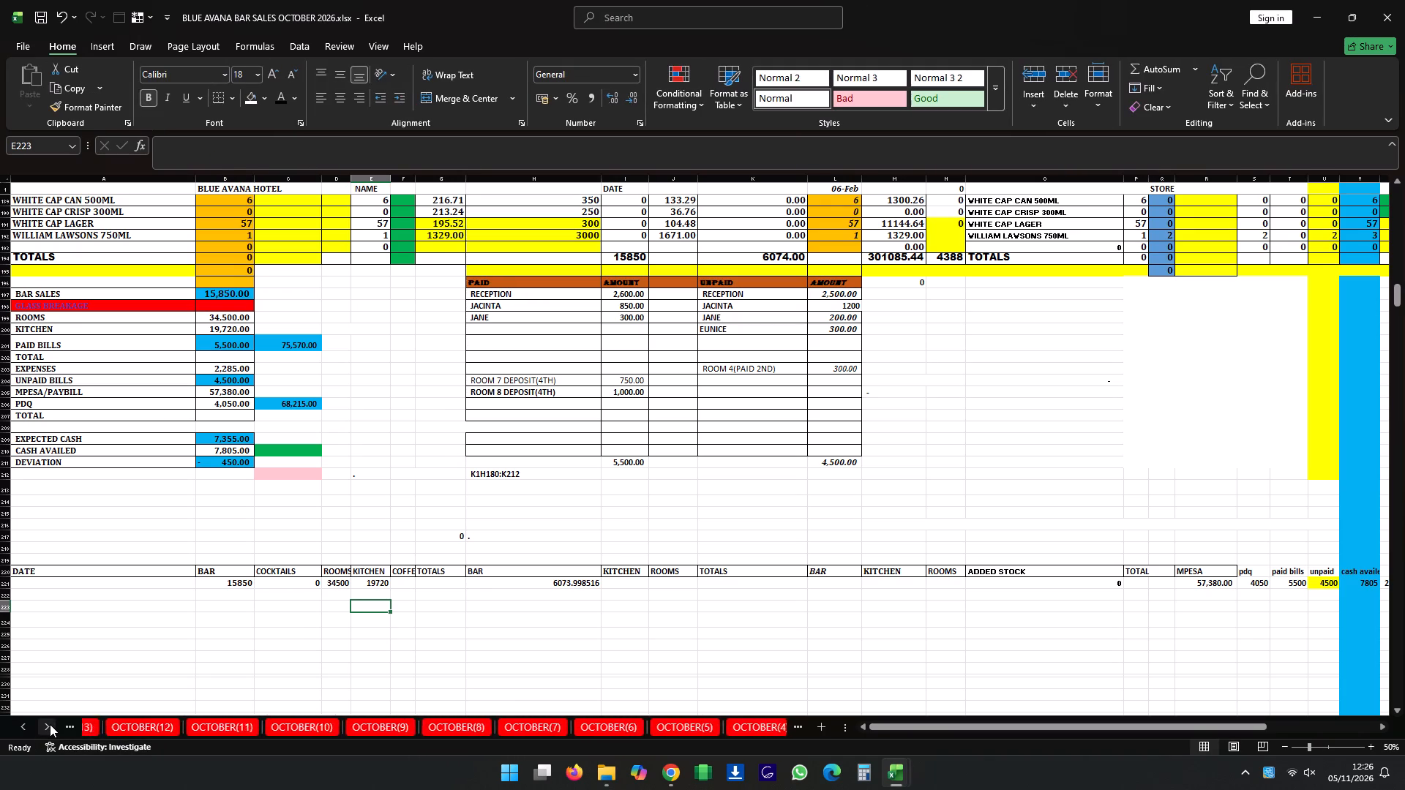
pyautogui.tripleClick(50, 724)
pyautogui.doubleClick(50, 724)
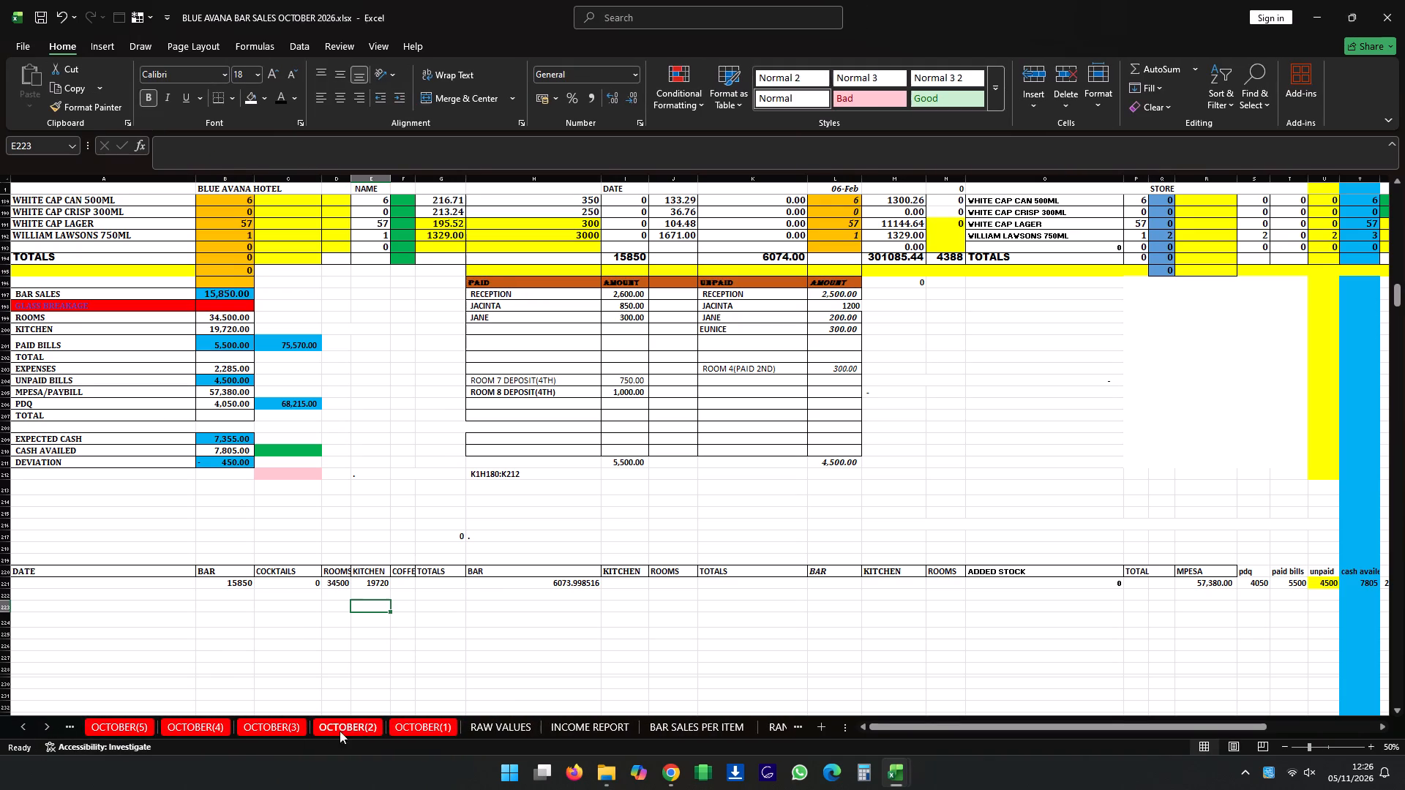
pyautogui.click(482, 716)
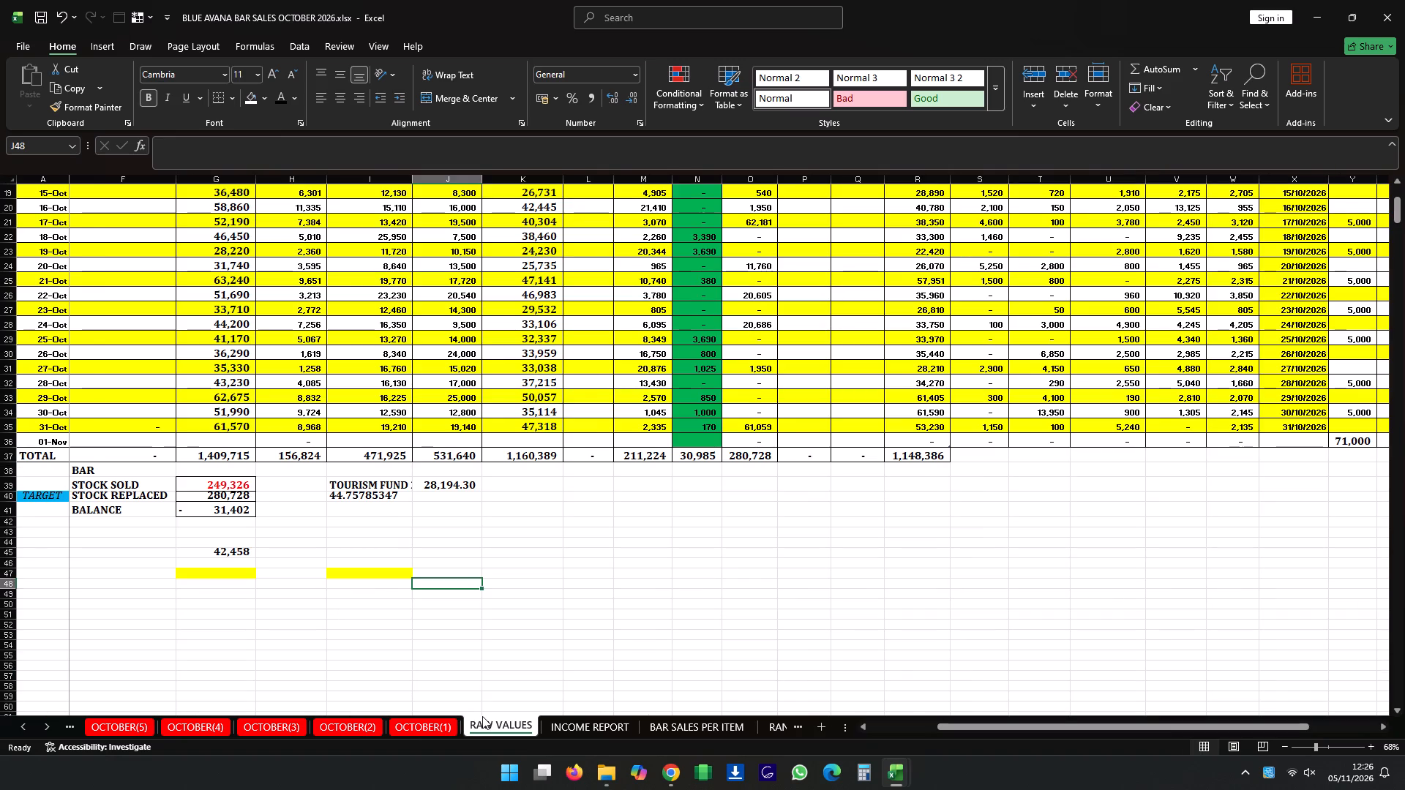
pyautogui.moveTo(992, 719); pyautogui.dragTo(735, 748)
pyautogui.moveTo(985, 727); pyautogui.dragTo(632, 749)
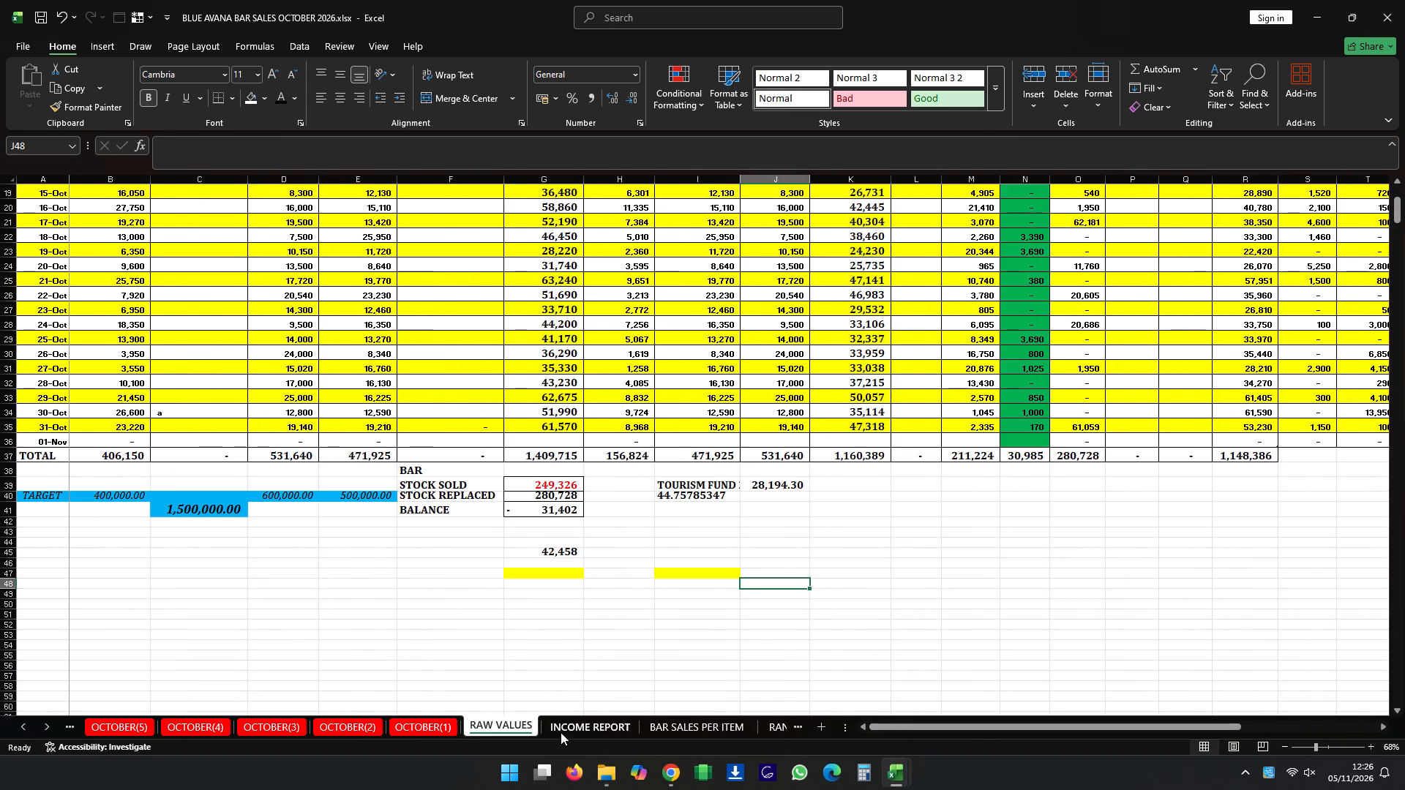
# Copy the date, bar, kitchen and rooms daily sales for 1 to 31 October 2026, A4:D34, from the INCOME REPORT sheet.
pyautogui.click(571, 725)
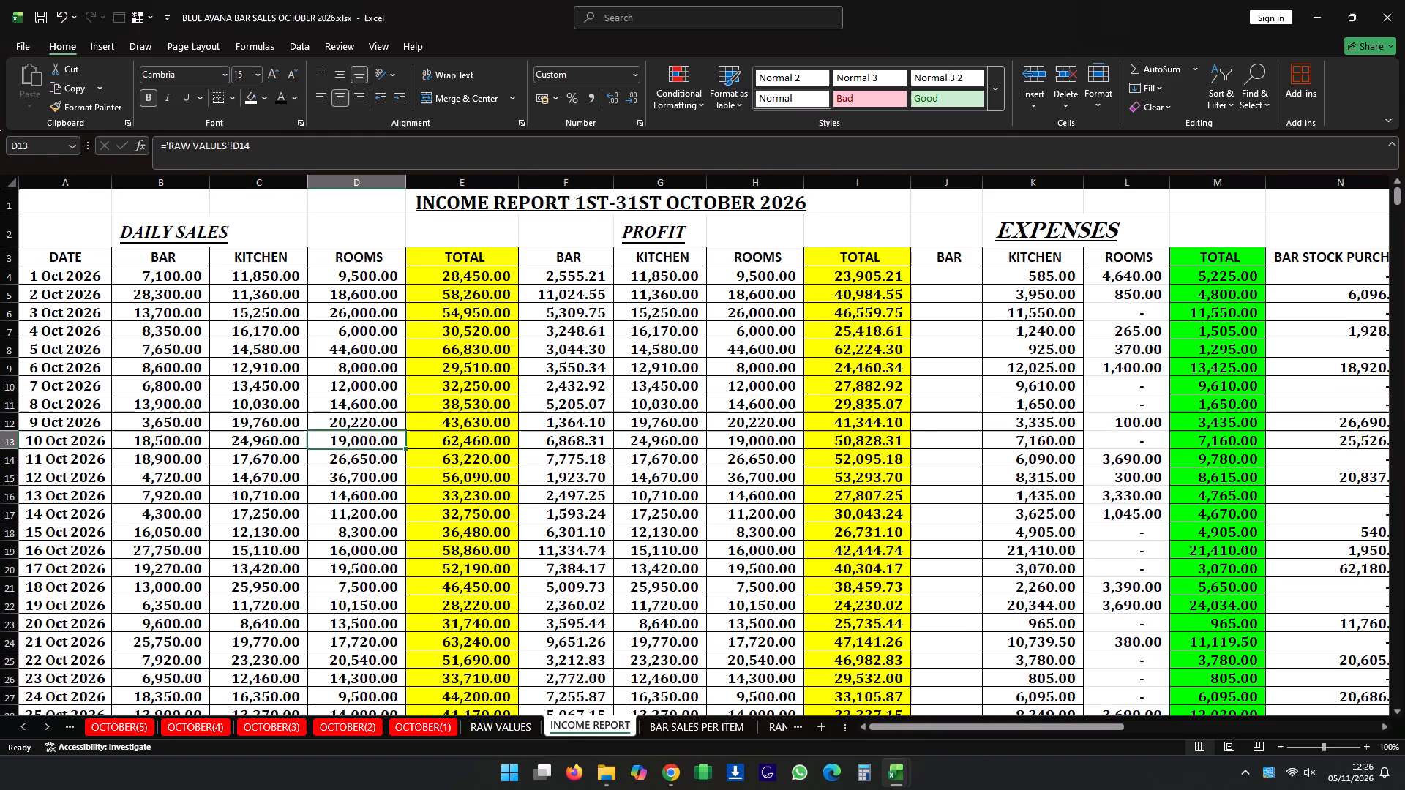
pyautogui.click(143, 279)
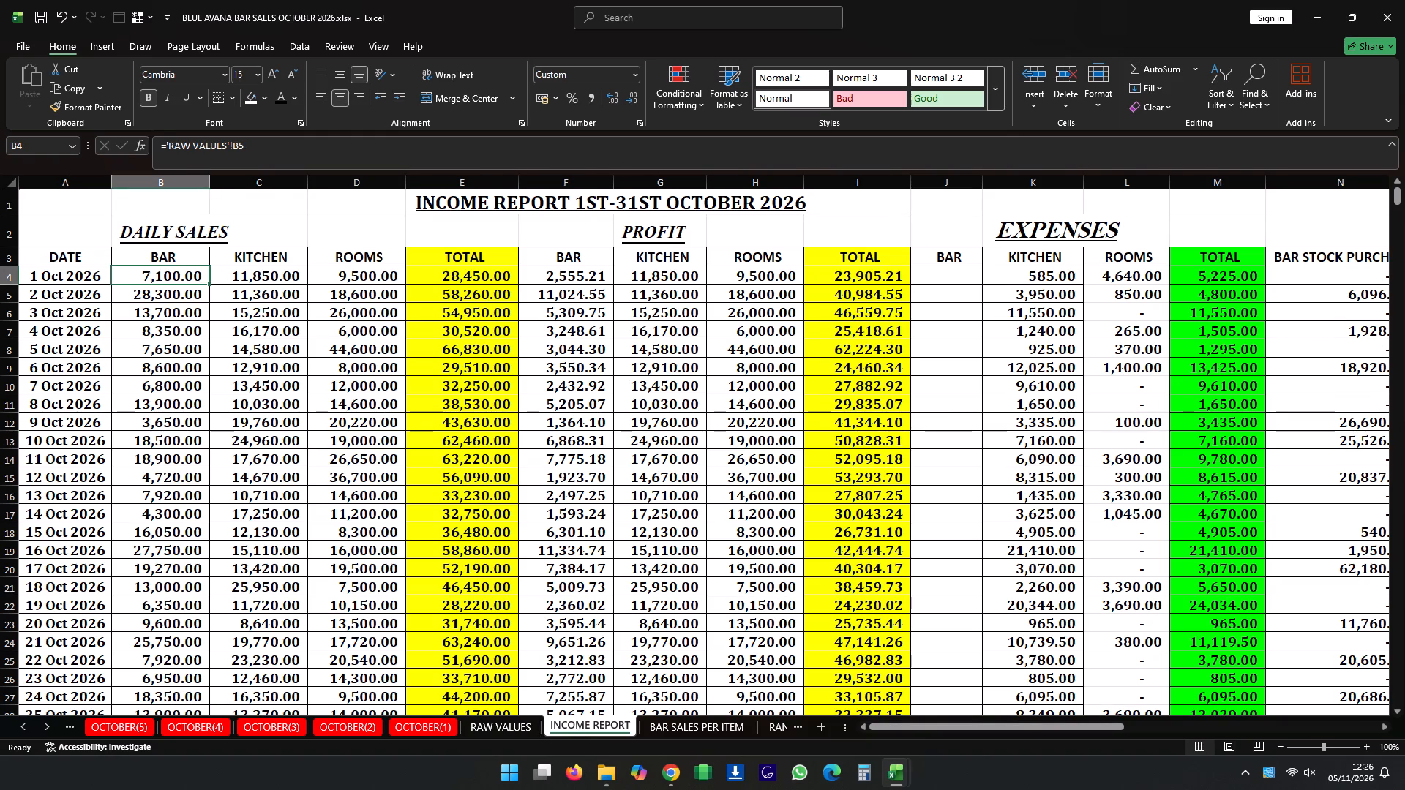
pyautogui.moveTo(91, 274); pyautogui.dragTo(310, 417)
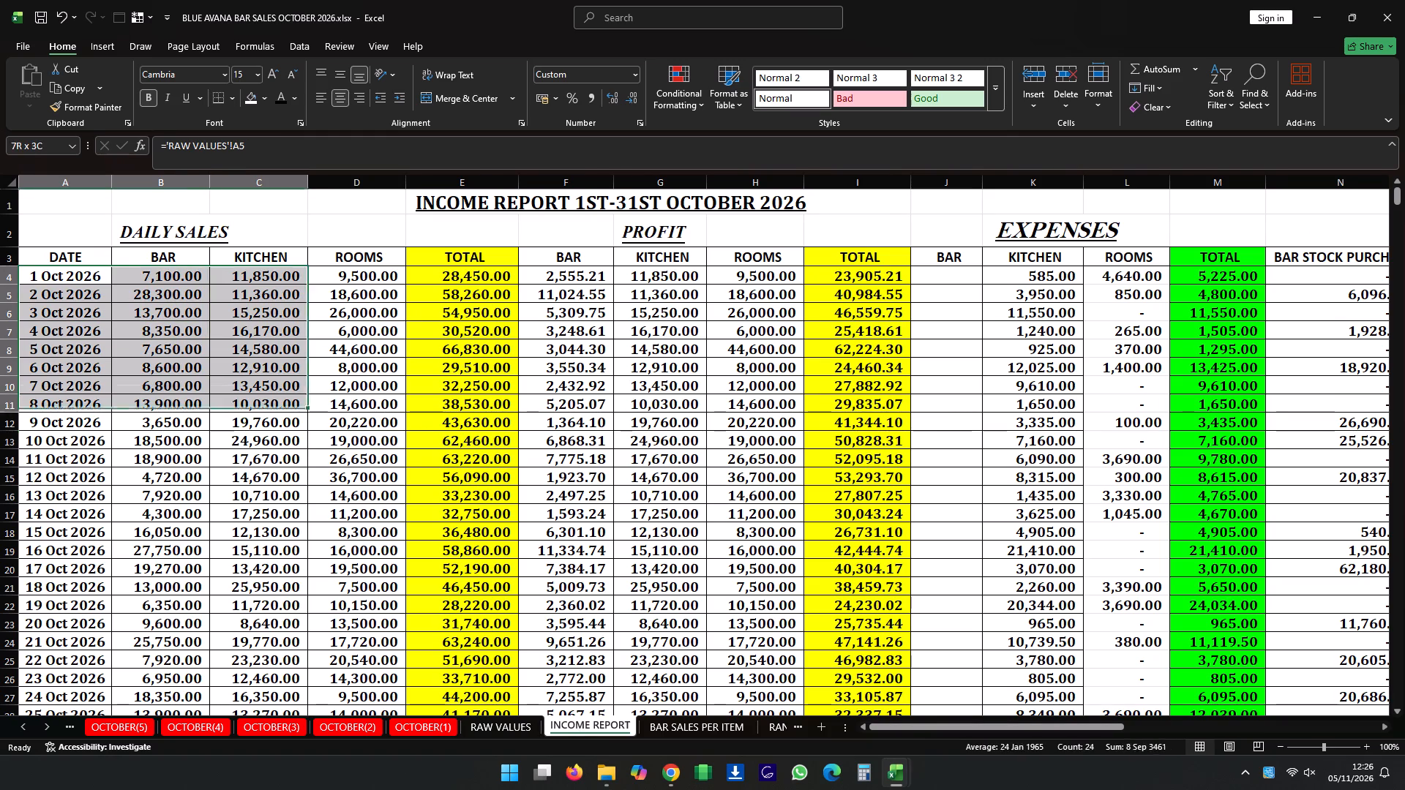
pyautogui.moveTo(310, 417); pyautogui.dragTo(348, 743)
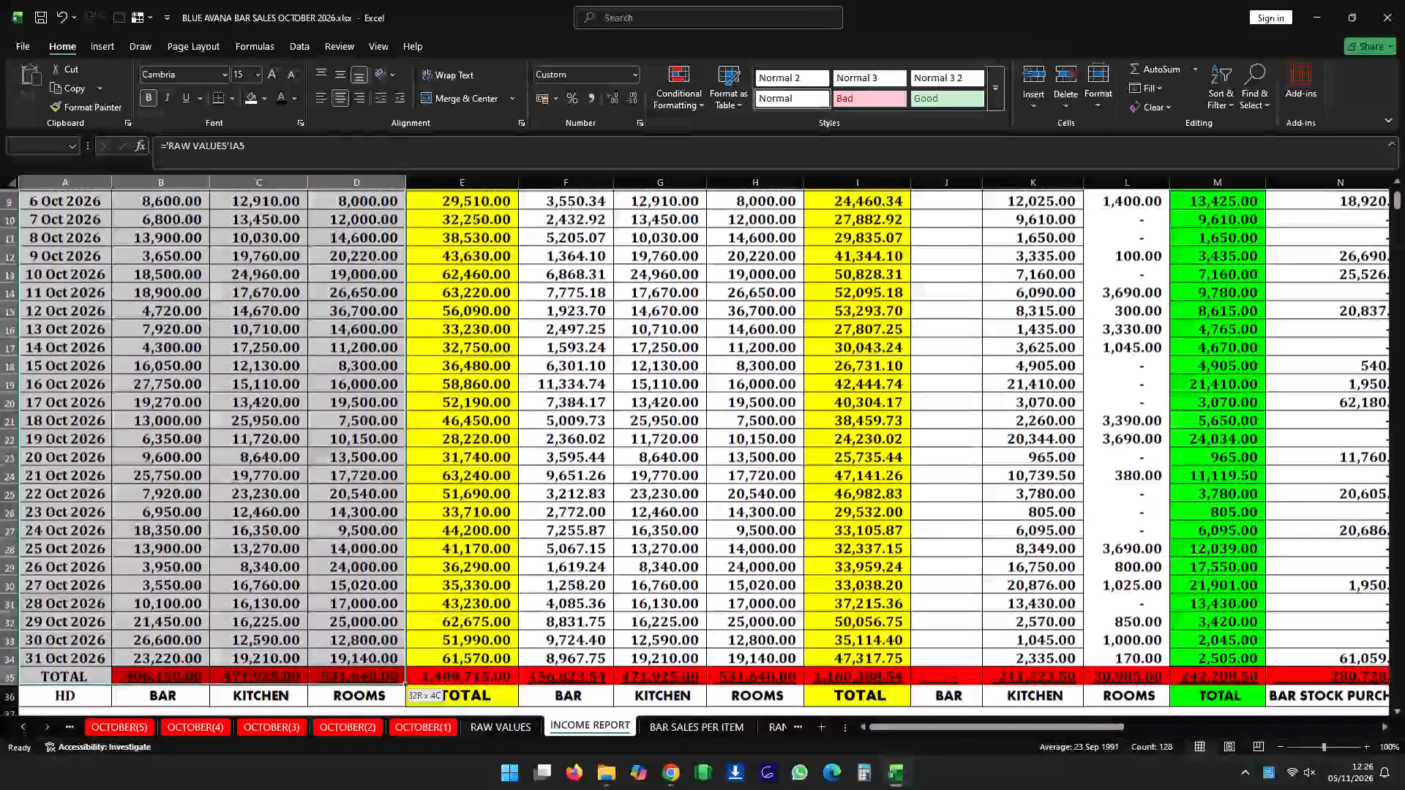
pyautogui.moveTo(348, 743); pyautogui.dragTo(353, 633)
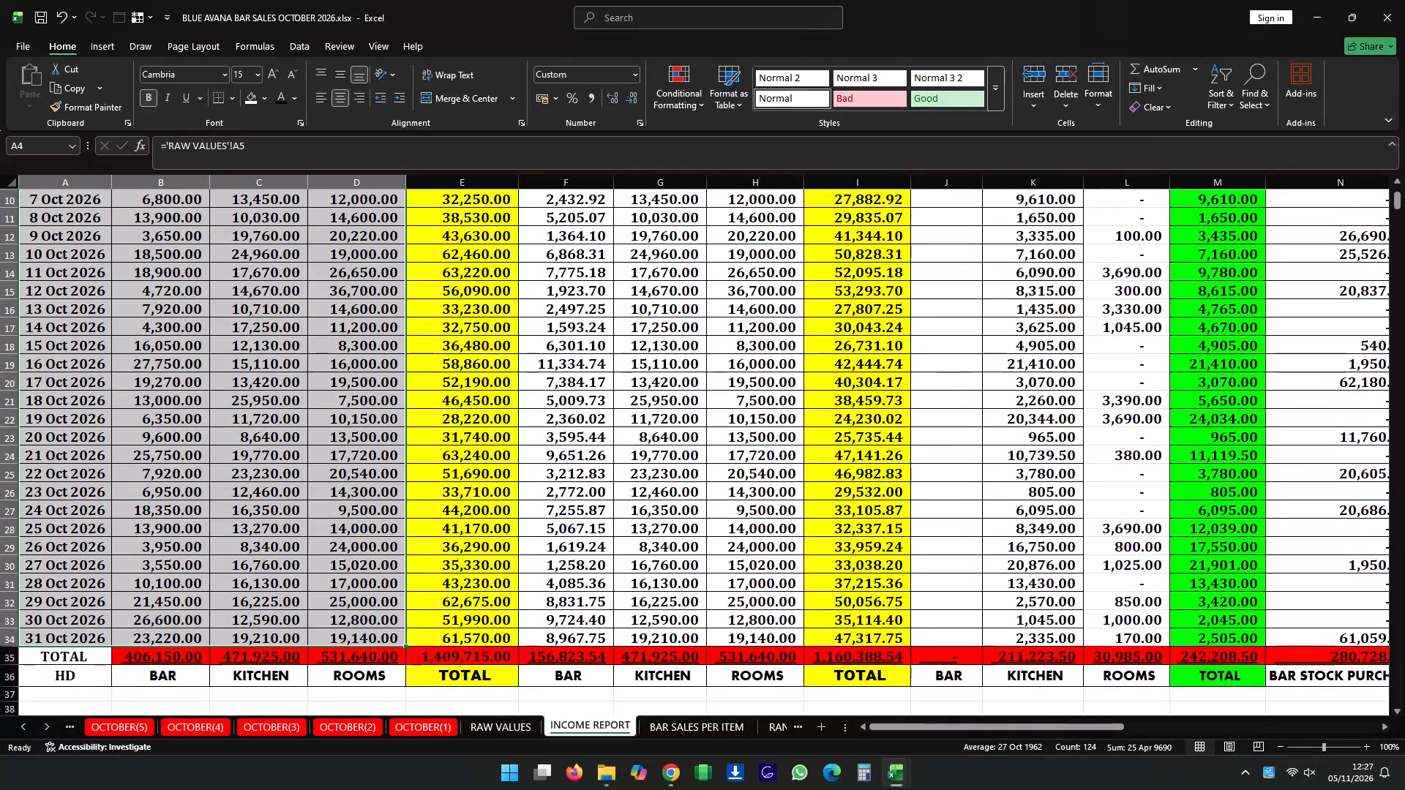
pyautogui.rightClick(253, 414)
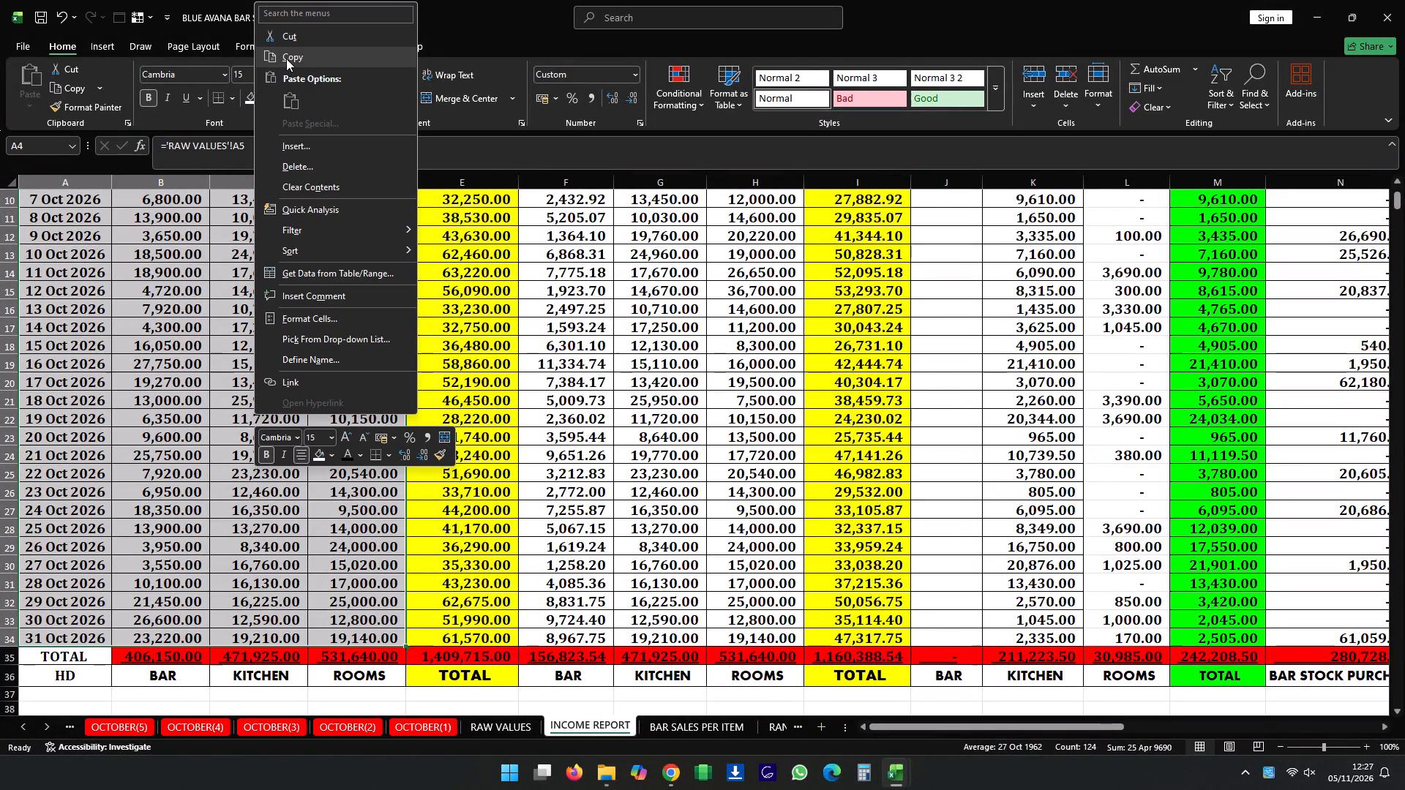
pyautogui.click(286, 59)
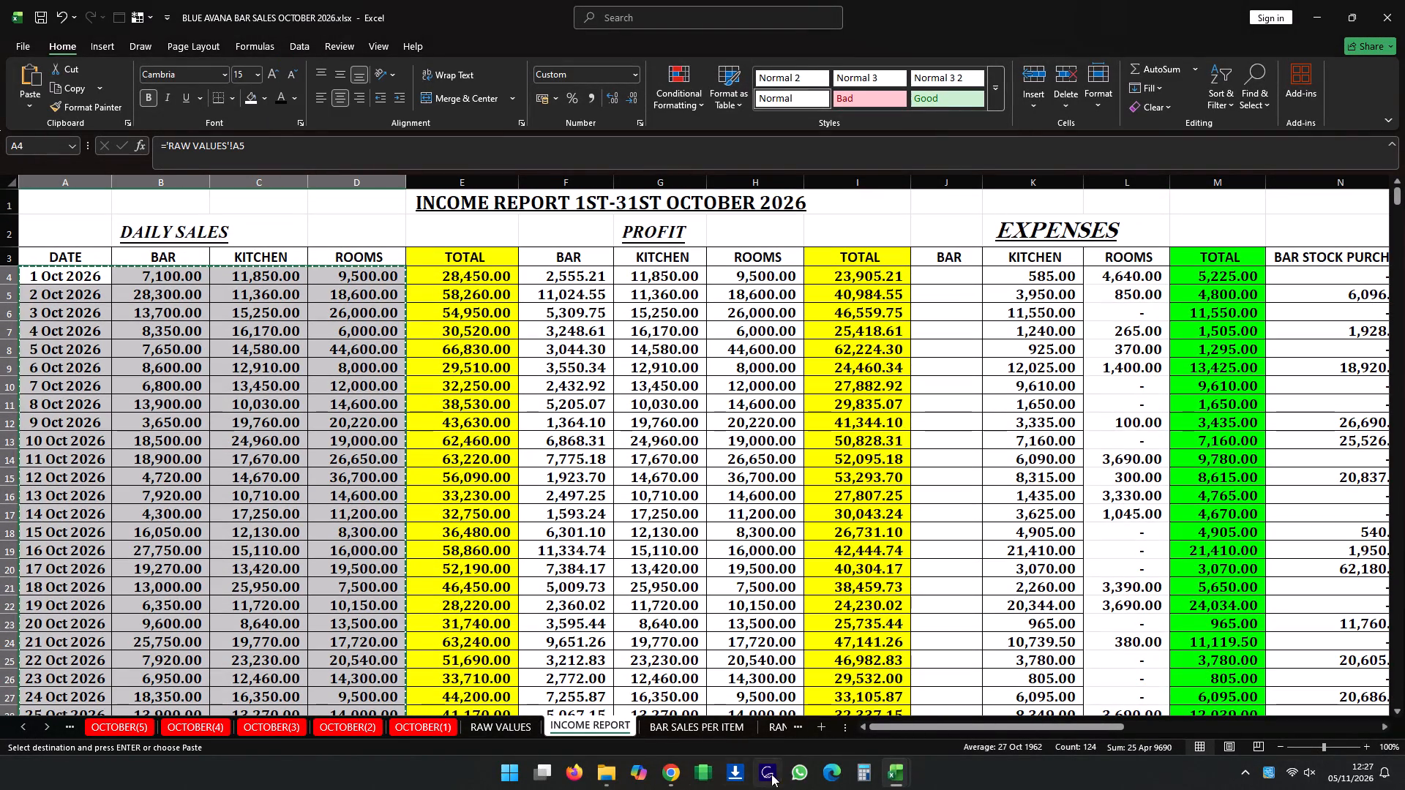
# Minimise the open workbooks and the folder window, and refresh the desktop.
pyautogui.click(1314, 13)
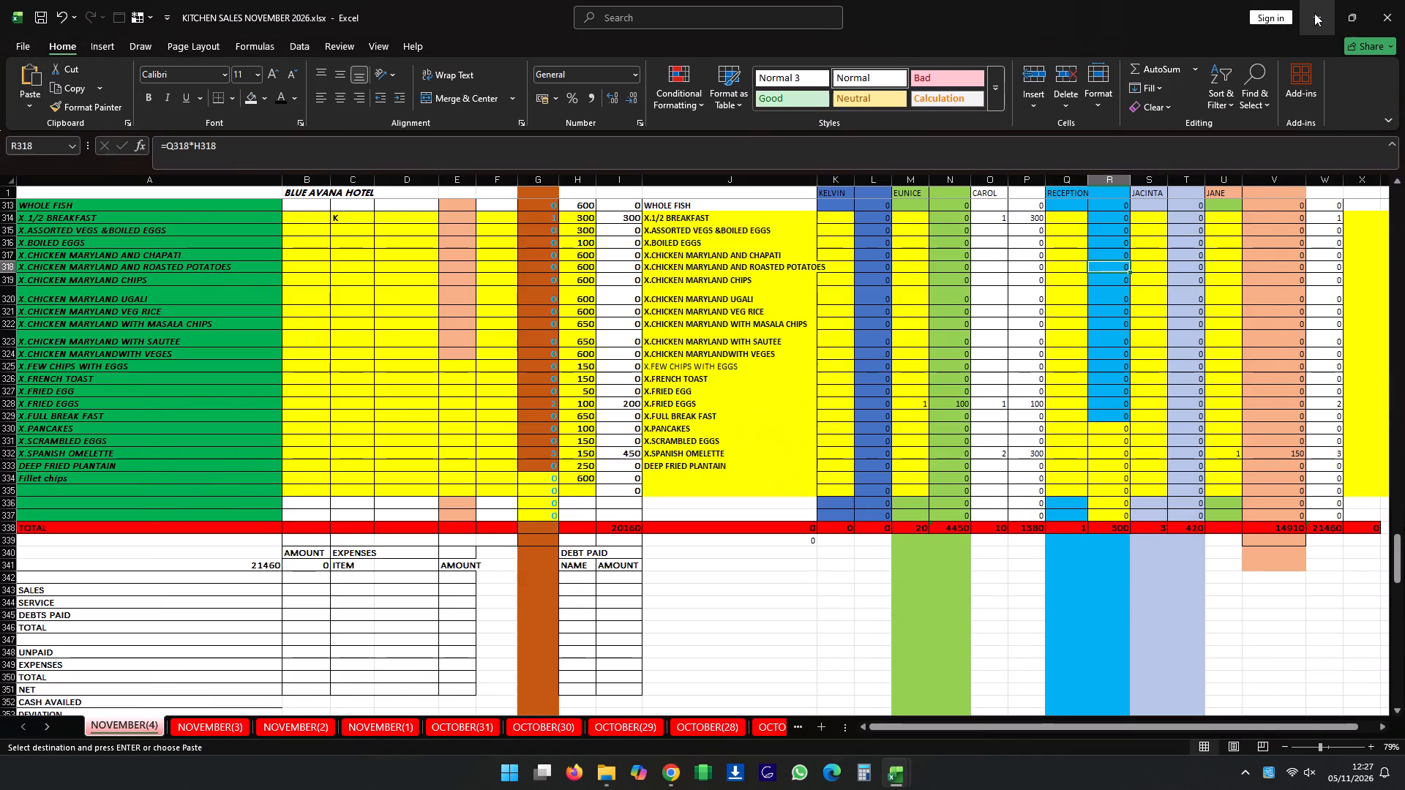
pyautogui.click(1314, 13)
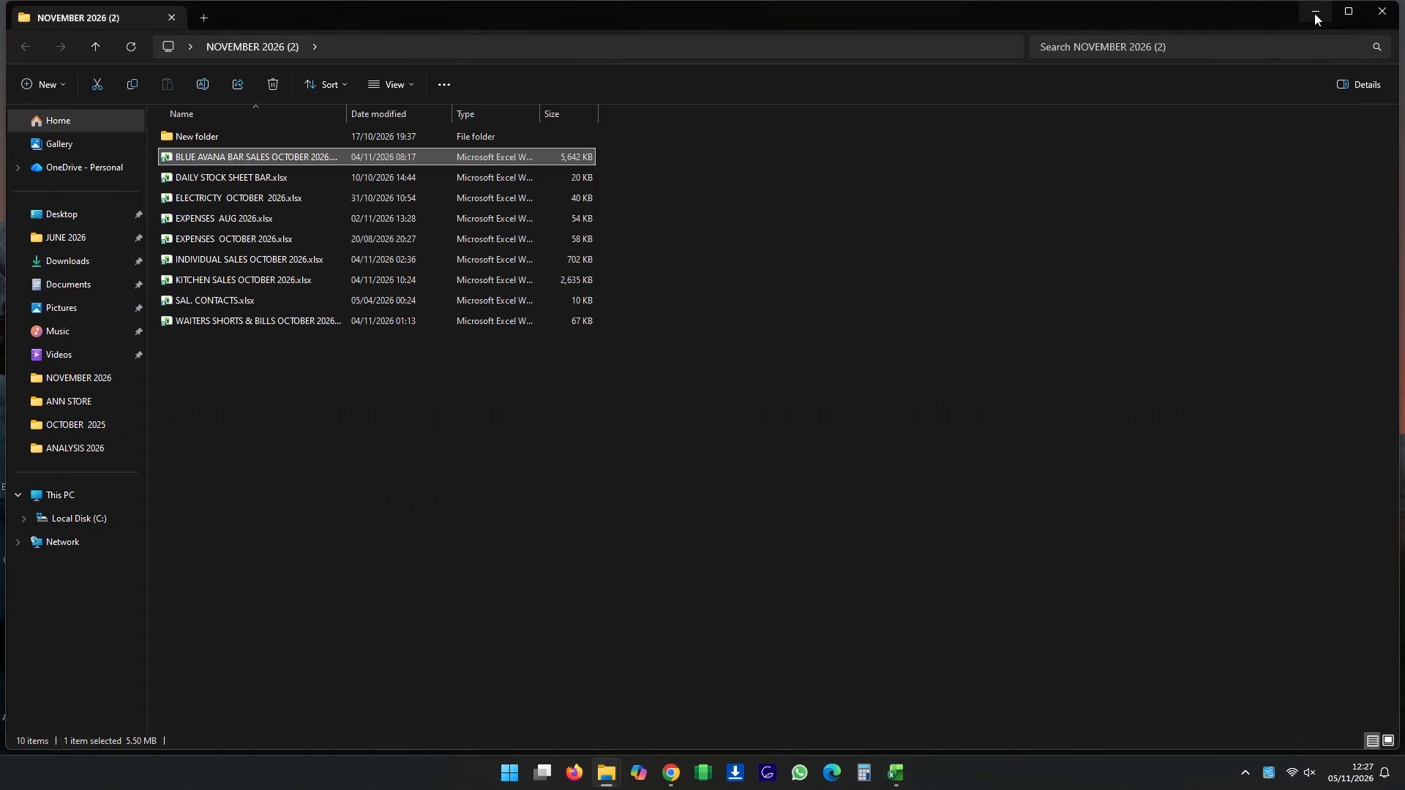
pyautogui.click(1314, 13)
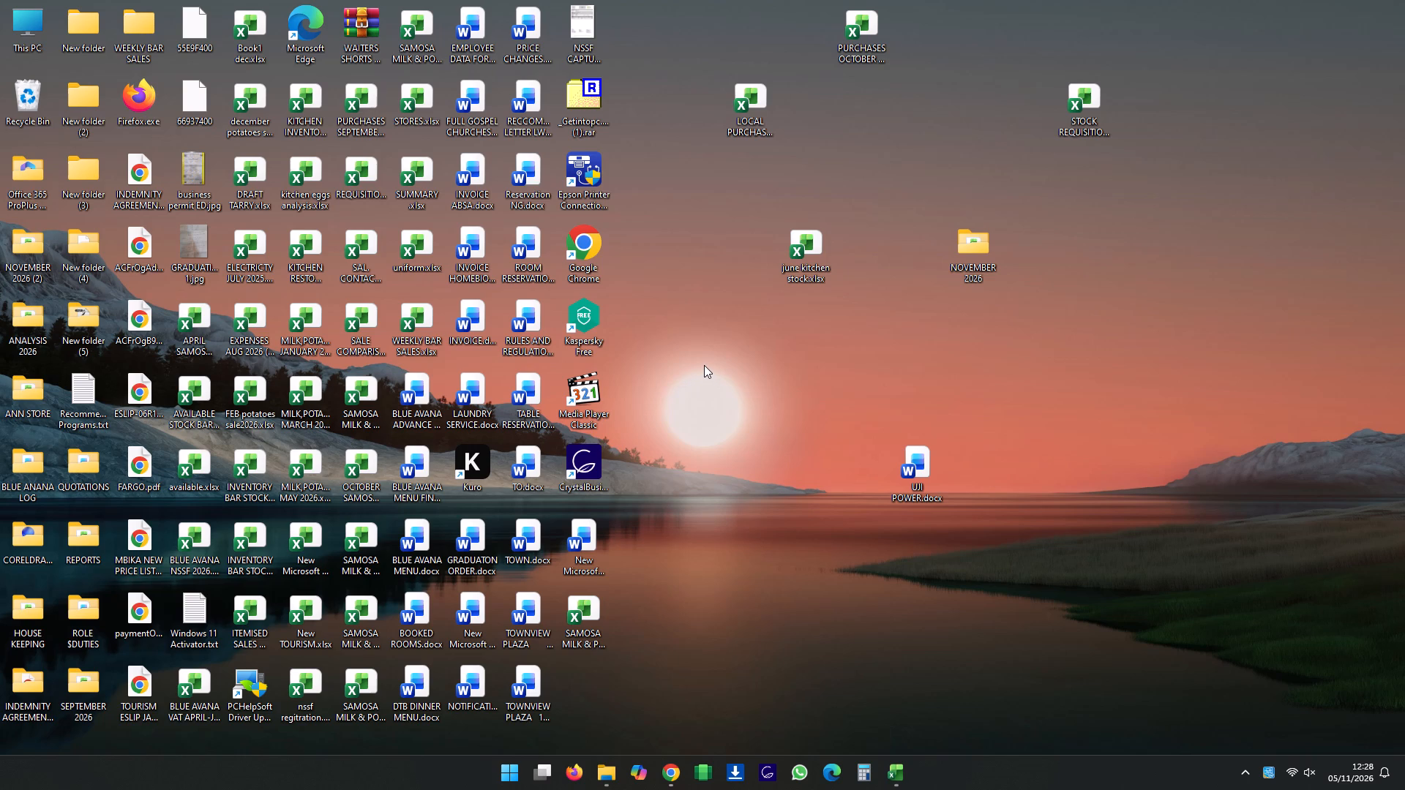
pyautogui.rightClick(697, 363)
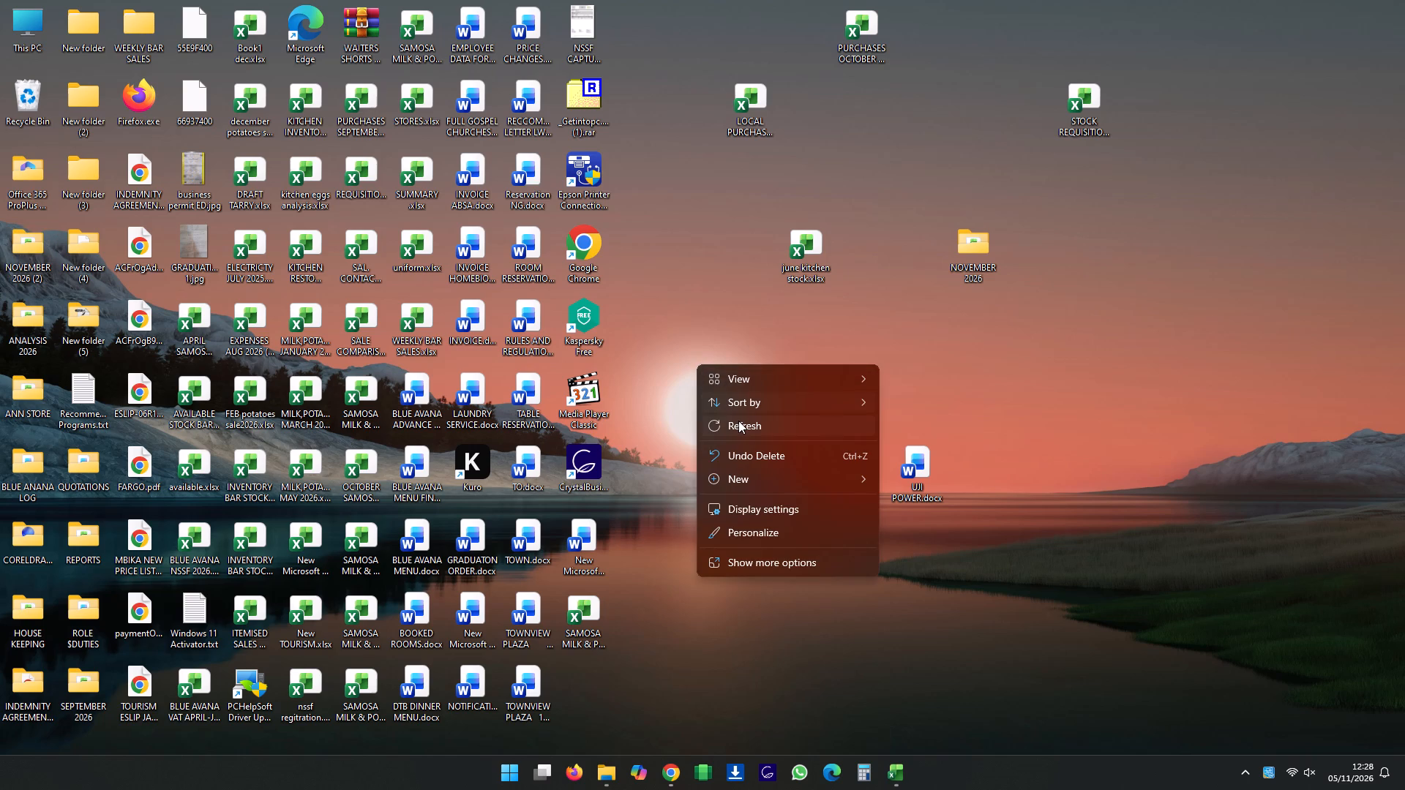
pyautogui.click(738, 421)
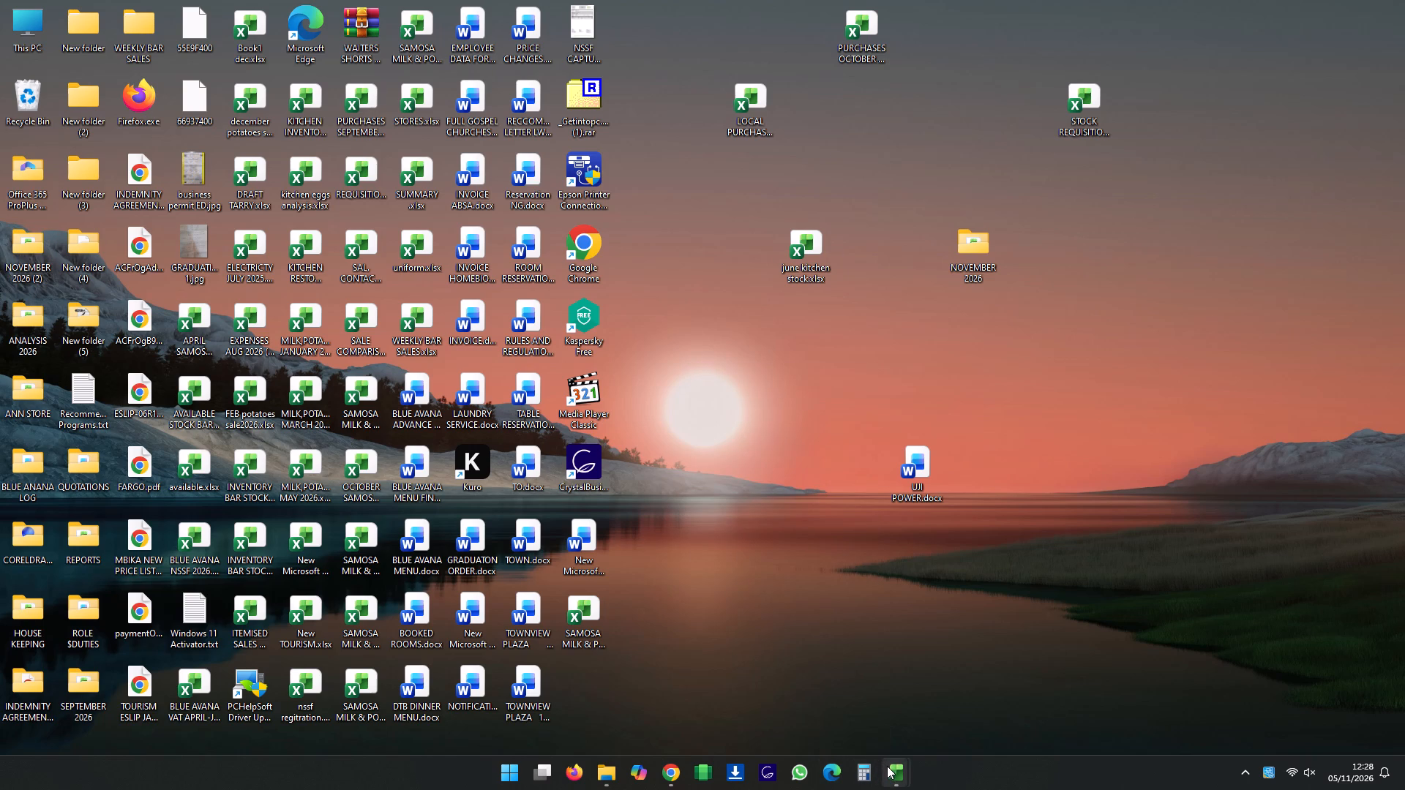
# Bring up the open STOCK REQUISITION.xlsx workbook for a look and minimise it again.
pyautogui.click(1109, 699)
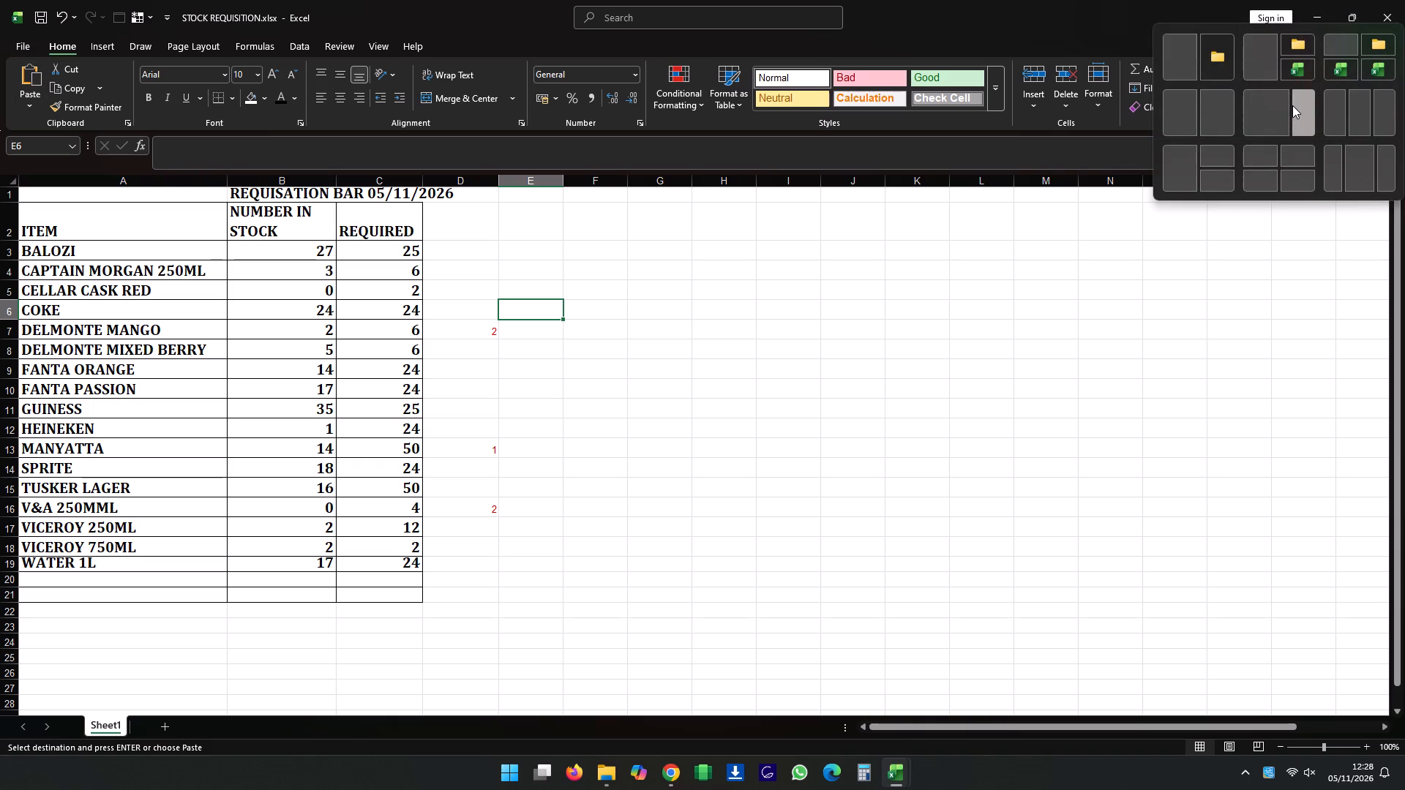
pyautogui.click(1312, 13)
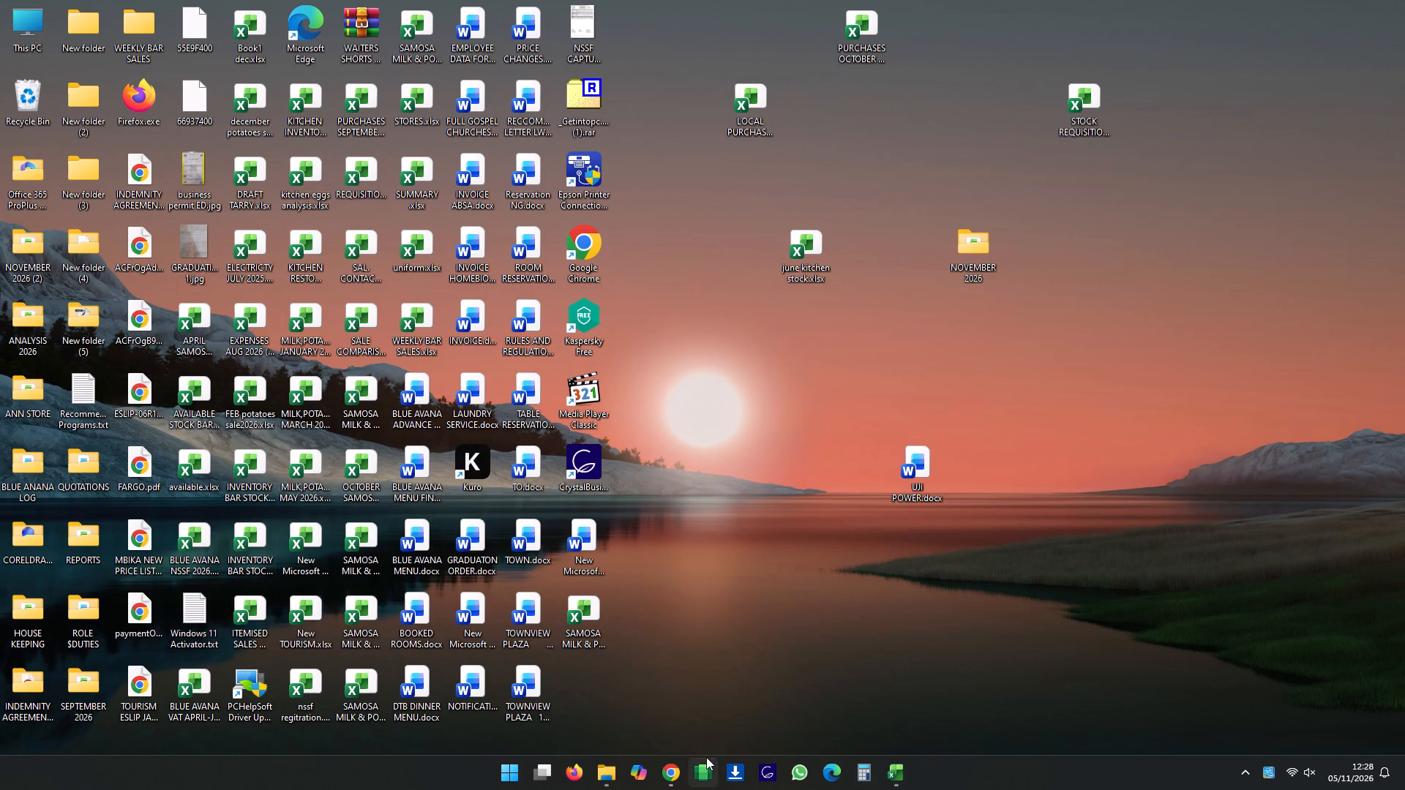